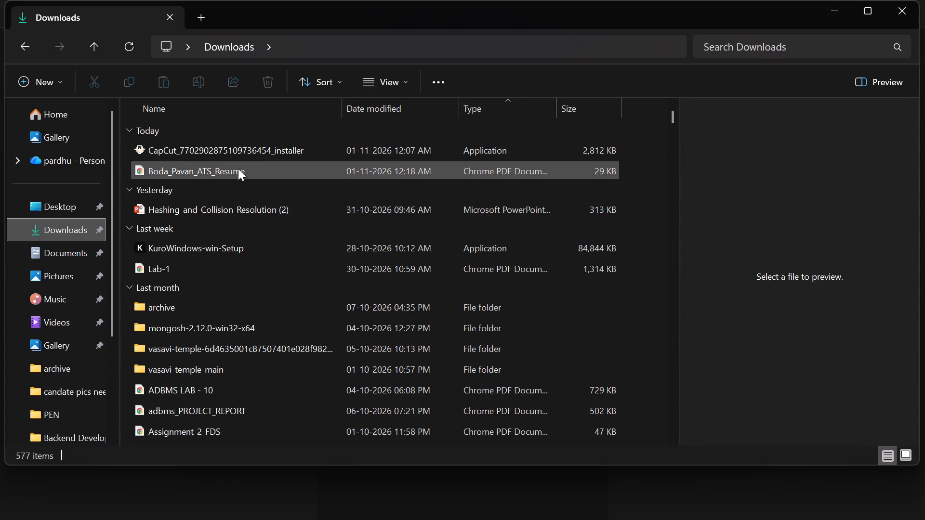
# Open the ATS resume PDF from the Downloads folder with Word 2016.
pyautogui.rightClick(238, 169)
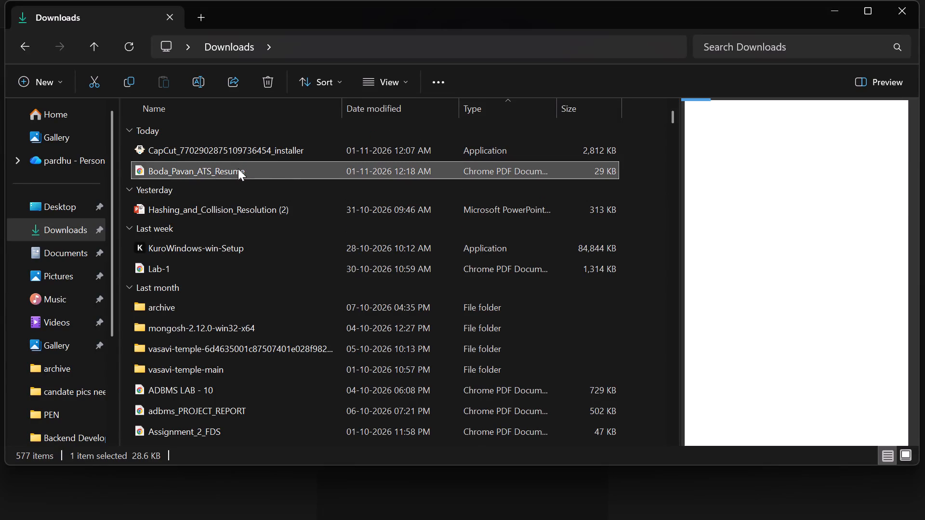
pyautogui.click(291, 184)
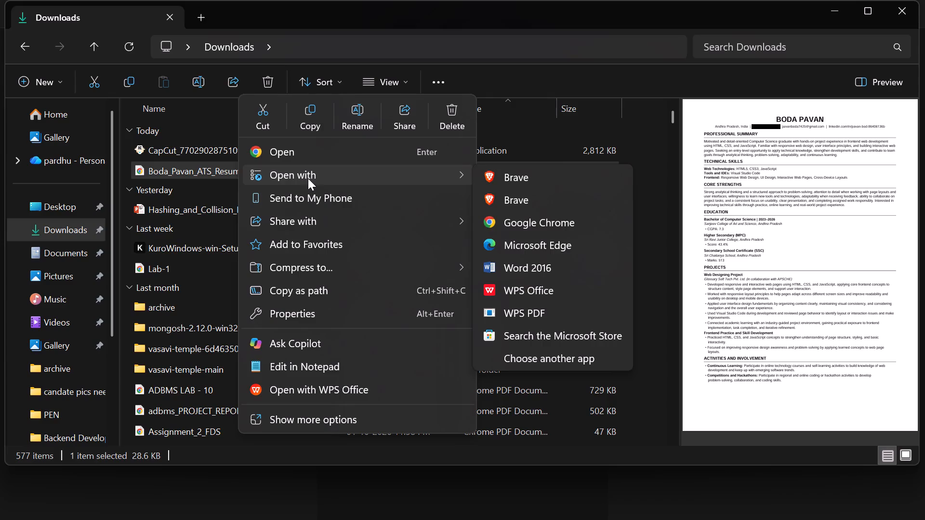
pyautogui.click(561, 268)
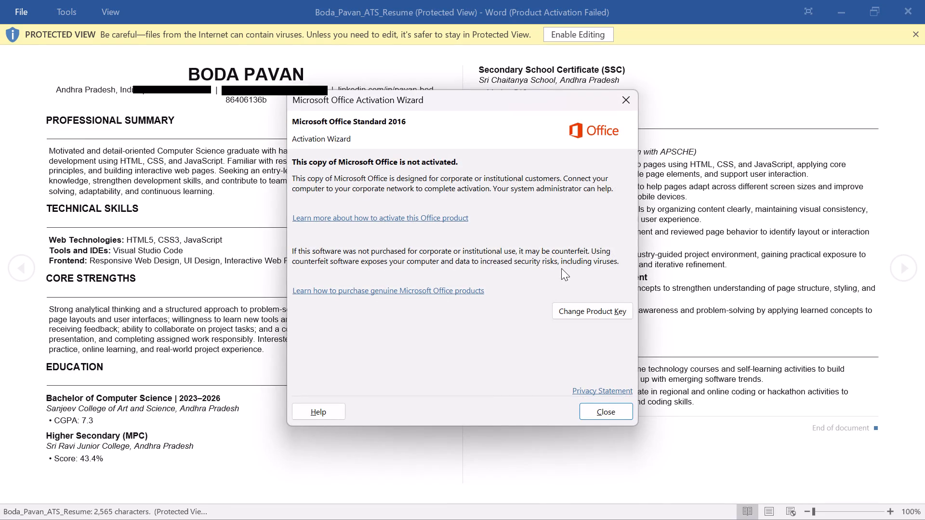
# Dismiss the Microsoft Office Activation Wizard to get back to the resume document.
pyautogui.click(605, 407)
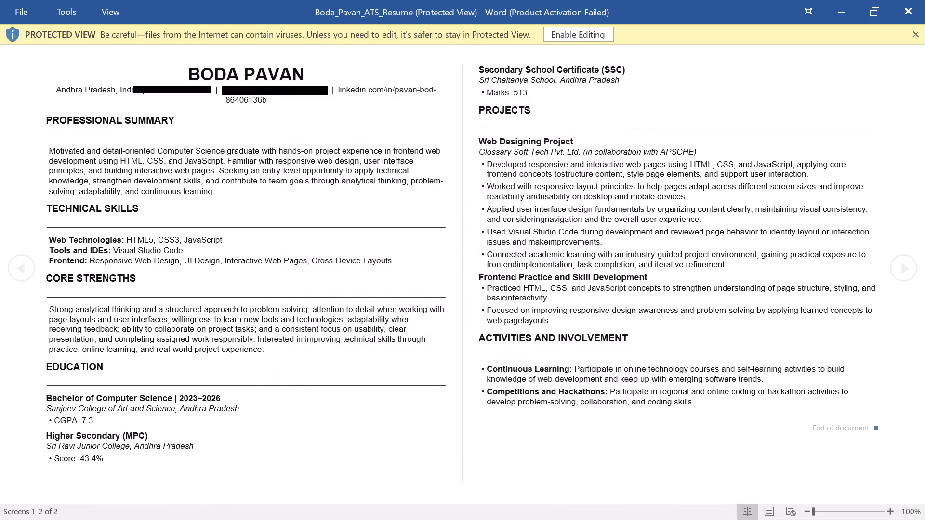
# Take the resume document out of Protected View by enabling editing.
pyautogui.click(573, 32)
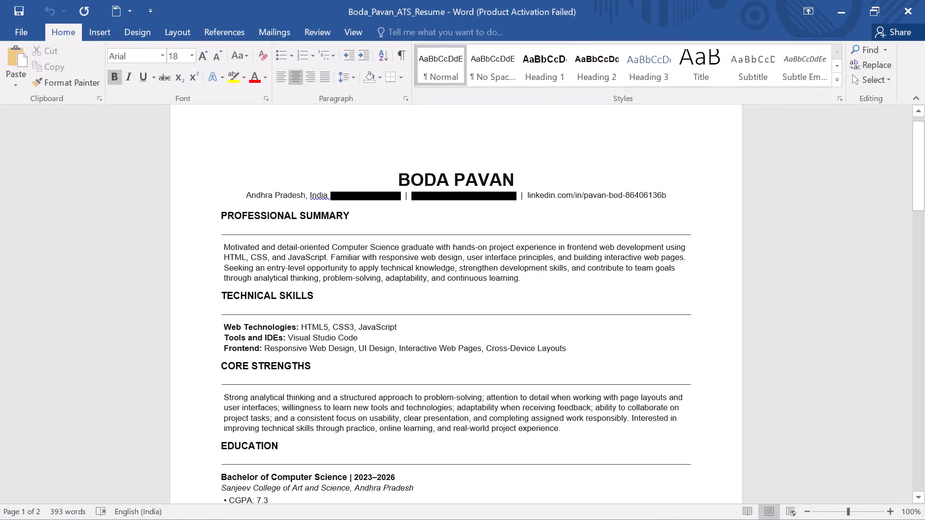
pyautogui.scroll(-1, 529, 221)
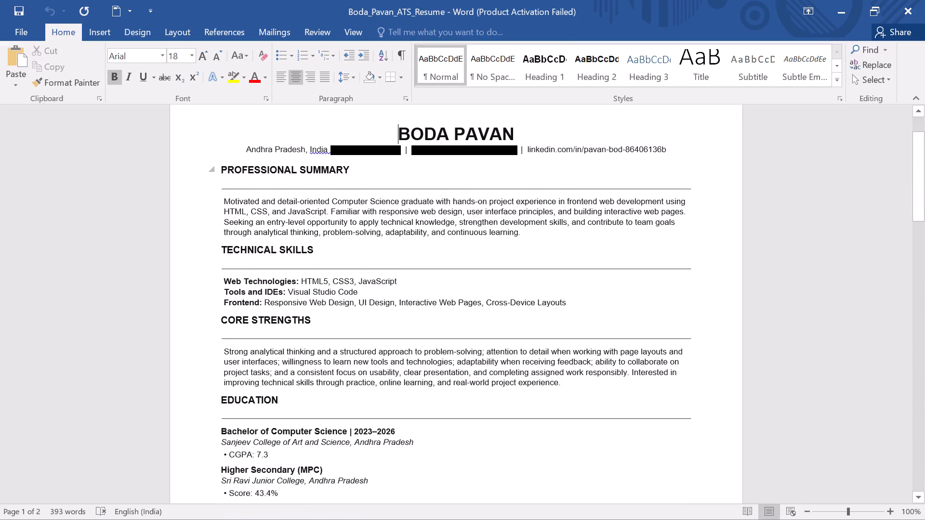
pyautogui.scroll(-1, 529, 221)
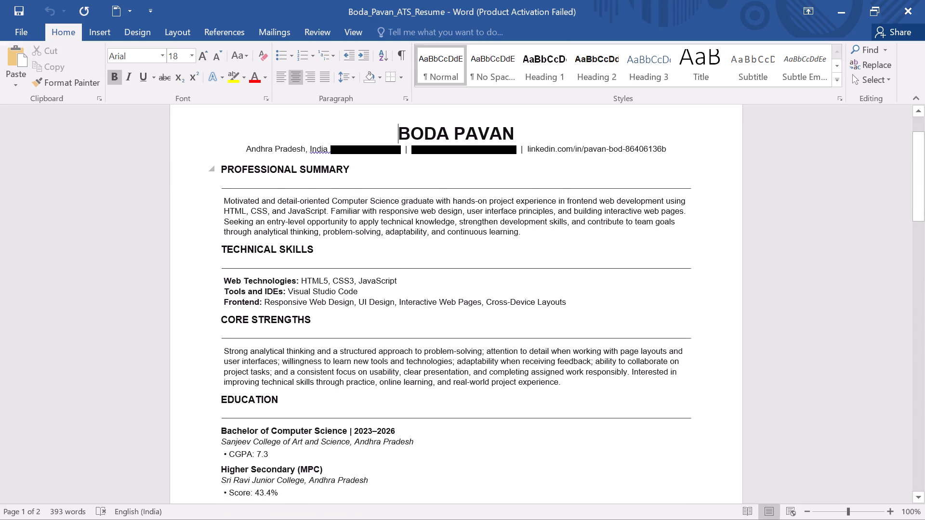
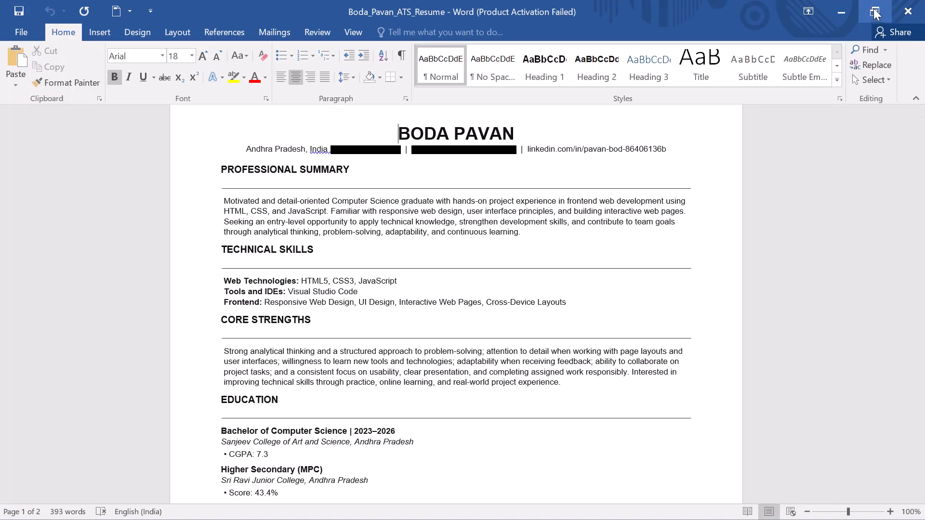
# Restore the maximized resume document window down to its smaller floating size over the Downloads folder.
pyautogui.click(874, 9)
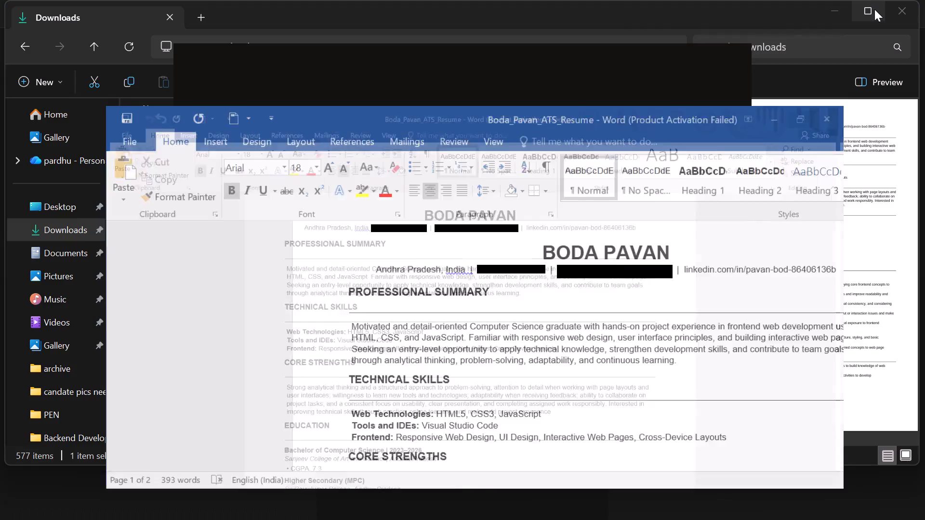
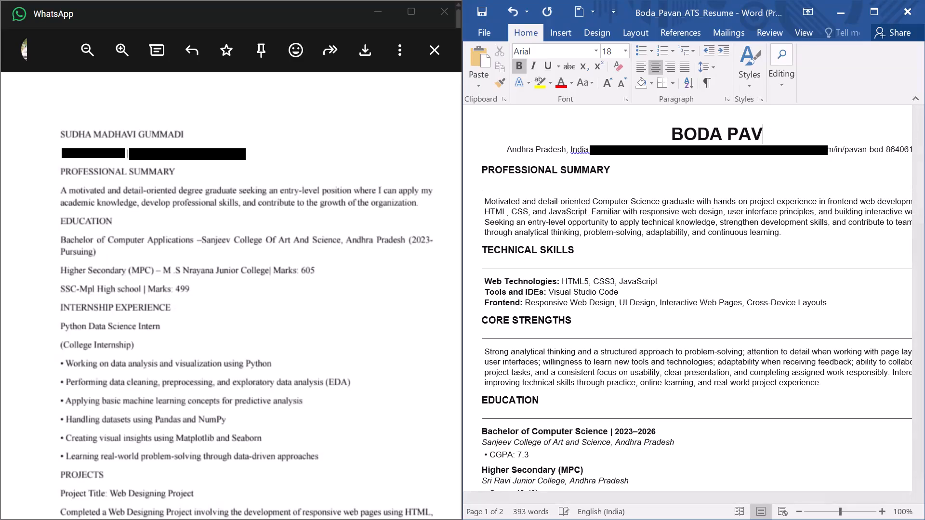
# Replace the name heading at the top of the Word resume with the candidate's full name from the WhatsApp resume, in capitals.
pyautogui.press('BackSpace')
pyautogui.press('BackSpace')
pyautogui.press('BackSpace')
pyautogui.press('BackSpace')
pyautogui.press('BackSpace')
pyautogui.press('BackSpace')
pyautogui.press('BackSpace')
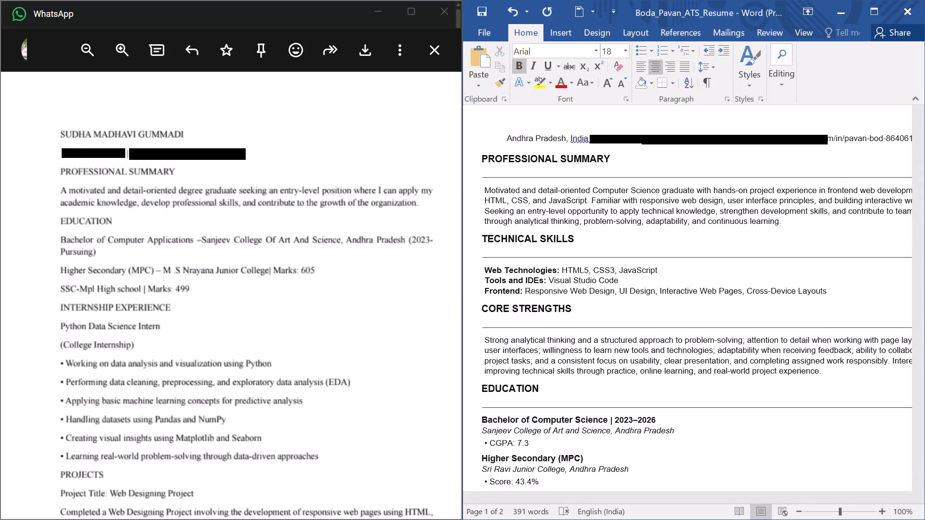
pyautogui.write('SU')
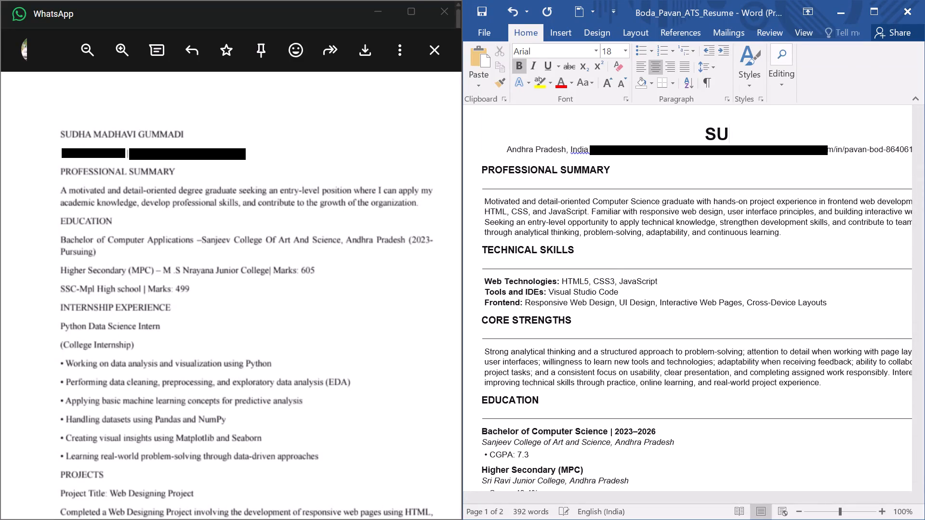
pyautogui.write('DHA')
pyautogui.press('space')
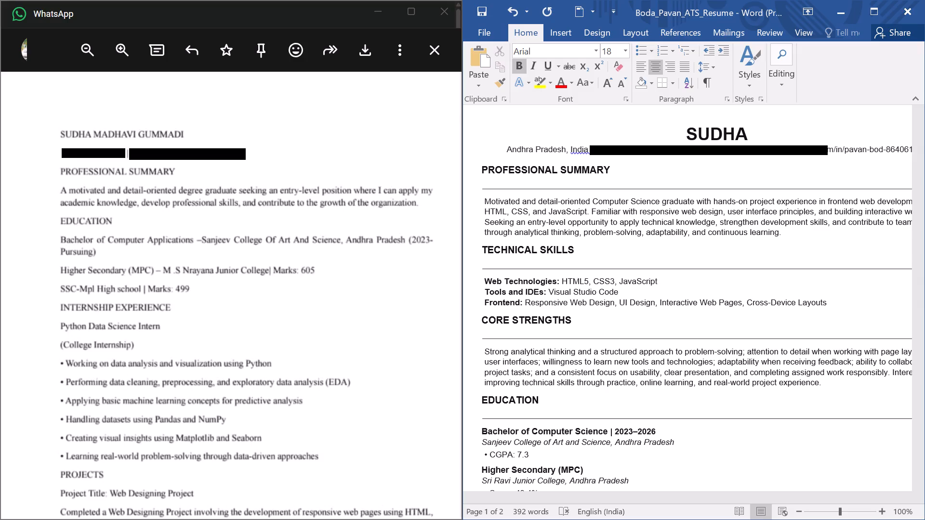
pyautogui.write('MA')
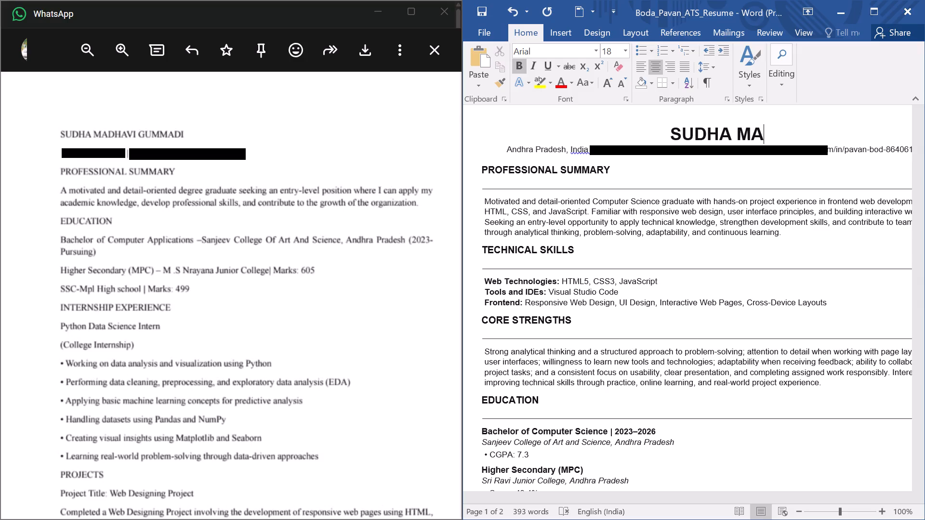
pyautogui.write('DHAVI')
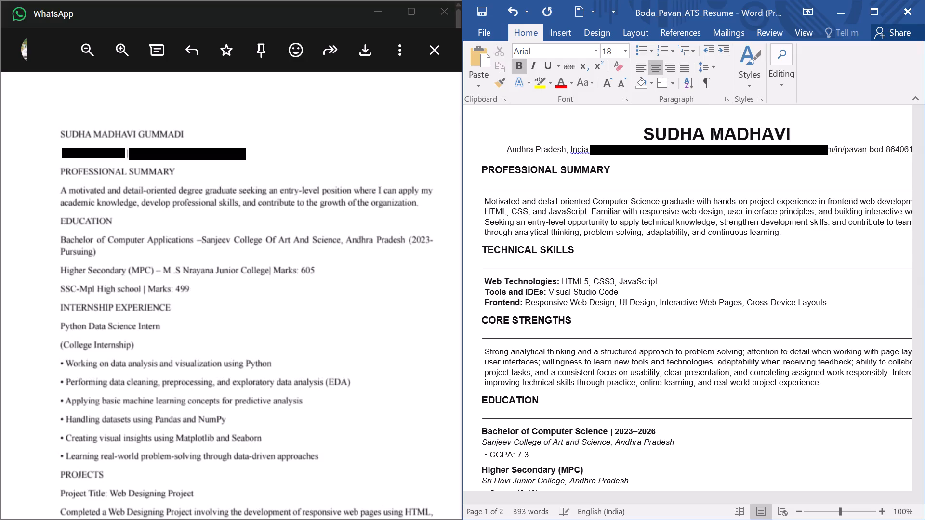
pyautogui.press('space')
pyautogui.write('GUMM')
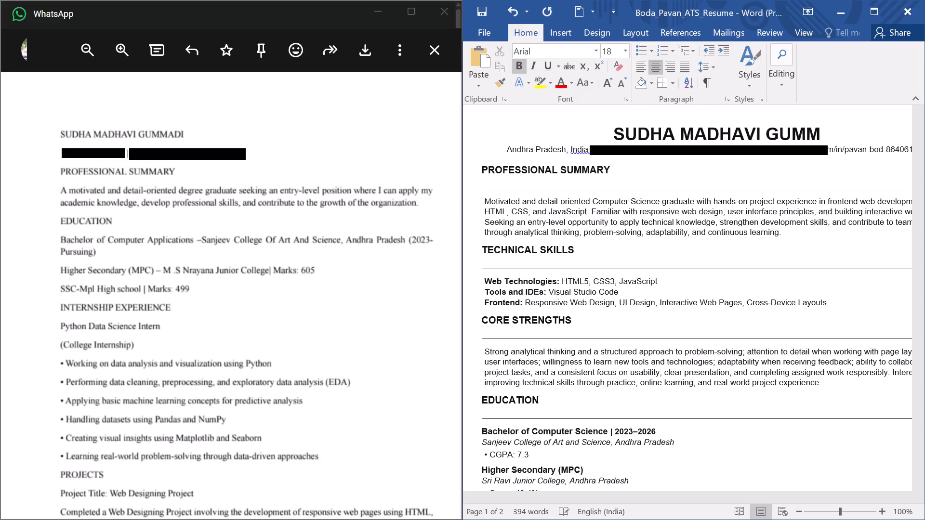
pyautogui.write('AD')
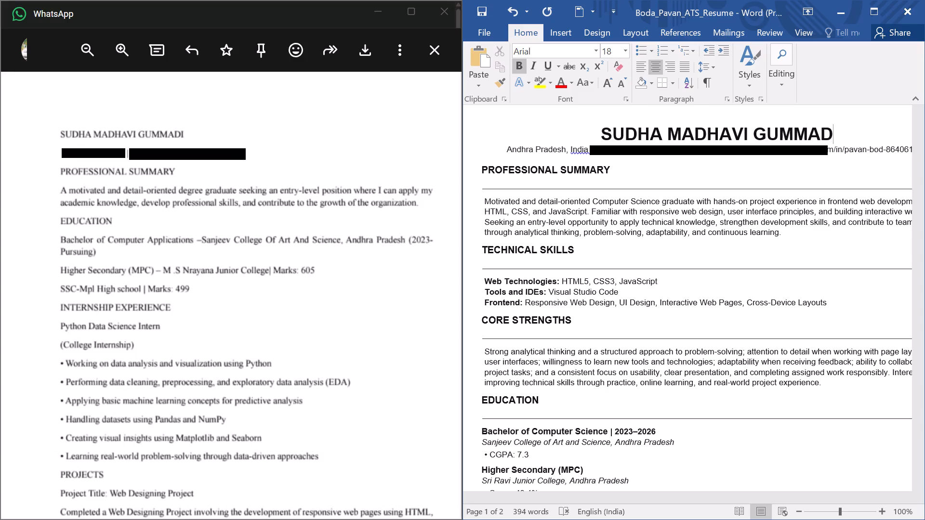
# Complete the surname in the resume's name heading with its final letter, matching the reference resume.
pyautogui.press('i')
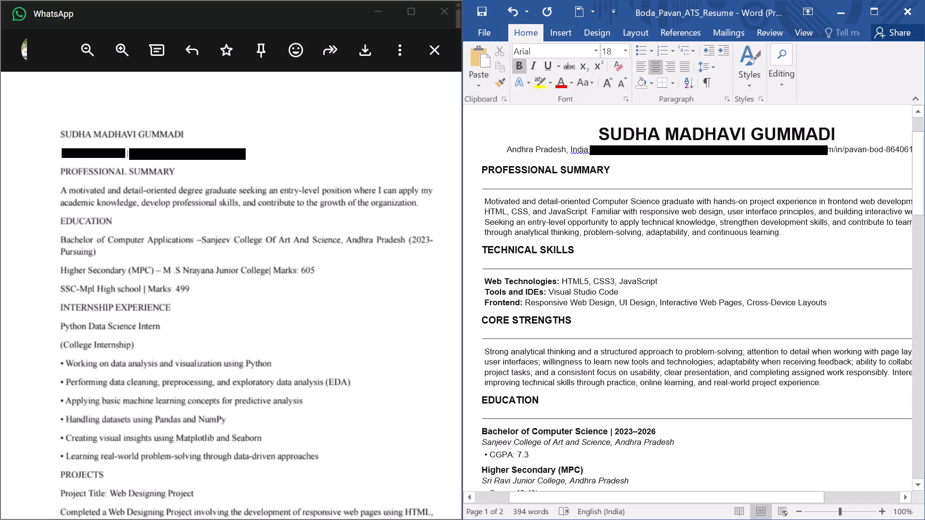
# Replace the phone number in the resume's contact line with the one from the reference resume.
pyautogui.click(661, 151)
pyautogui.press('BackSpace')
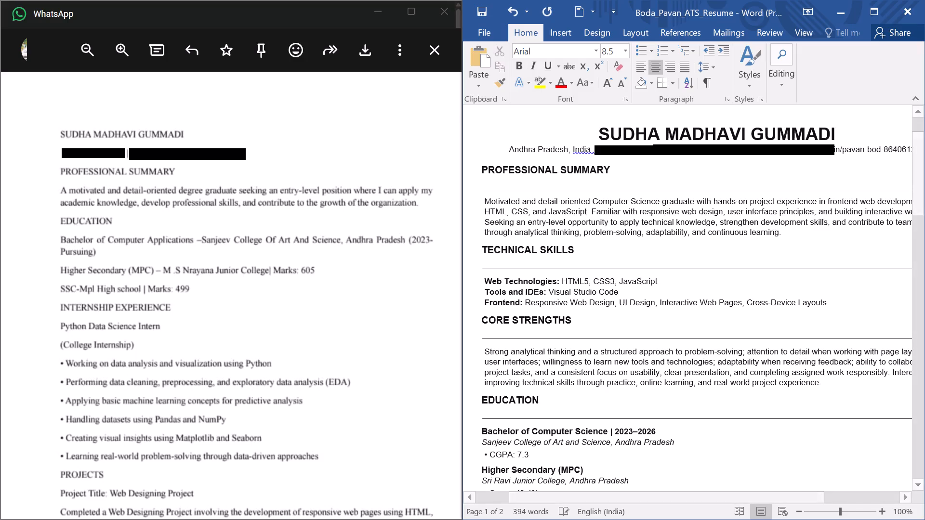
pyautogui.press('BackSpace')
pyautogui.press('BackSpace')
pyautogui.press('BackSpace')
pyautogui.press('BackSpace')
pyautogui.press('BackSpace')
pyautogui.press('BackSpace')
pyautogui.press('BackSpace')
pyautogui.press('BackSpace')
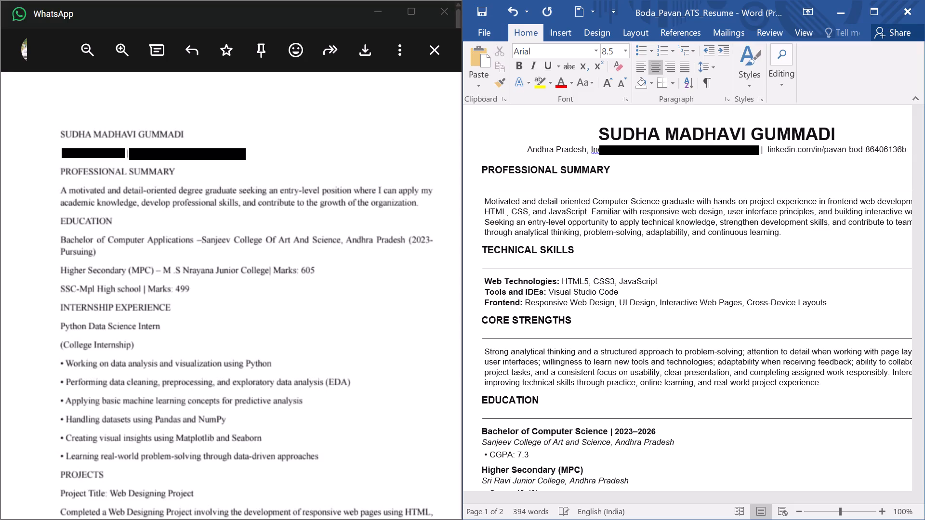
pyautogui.press('BackSpace')
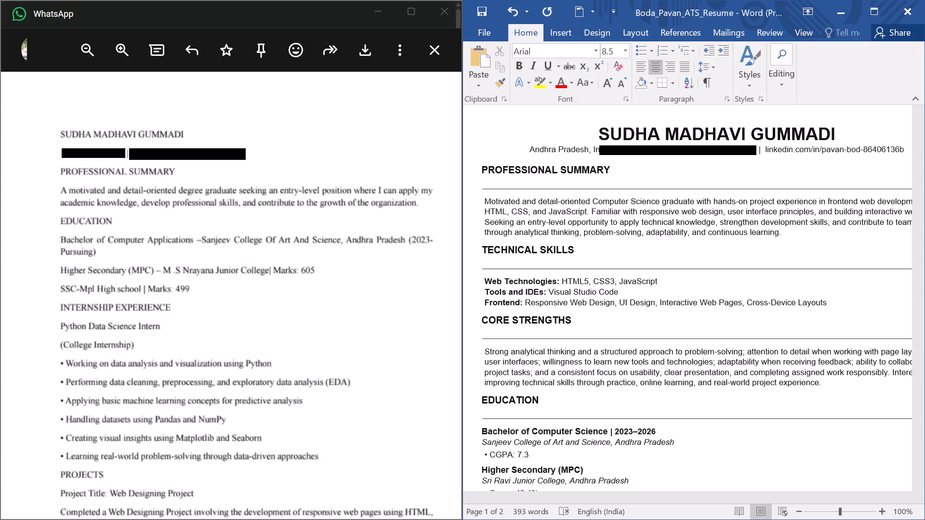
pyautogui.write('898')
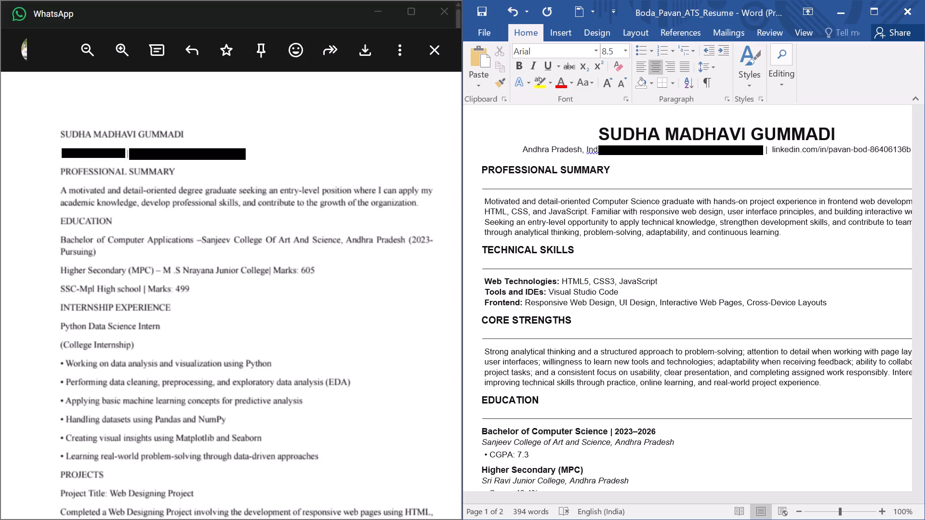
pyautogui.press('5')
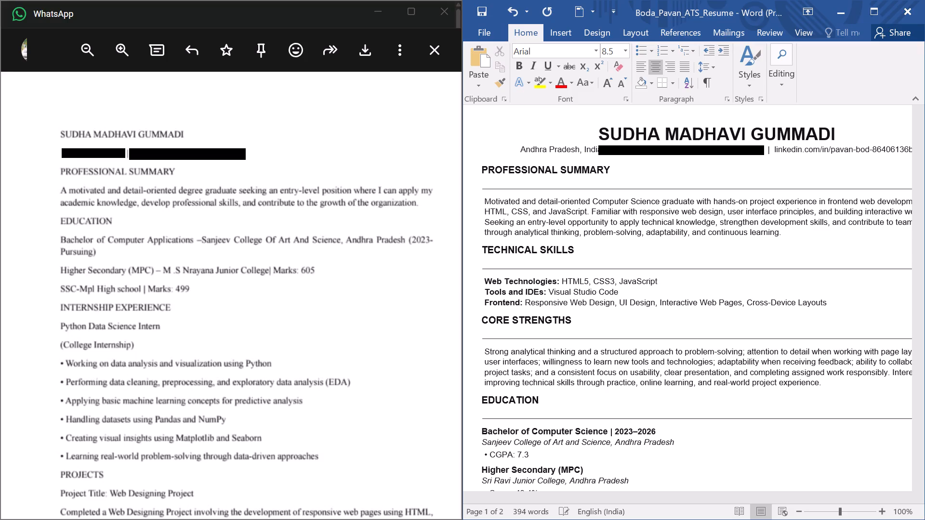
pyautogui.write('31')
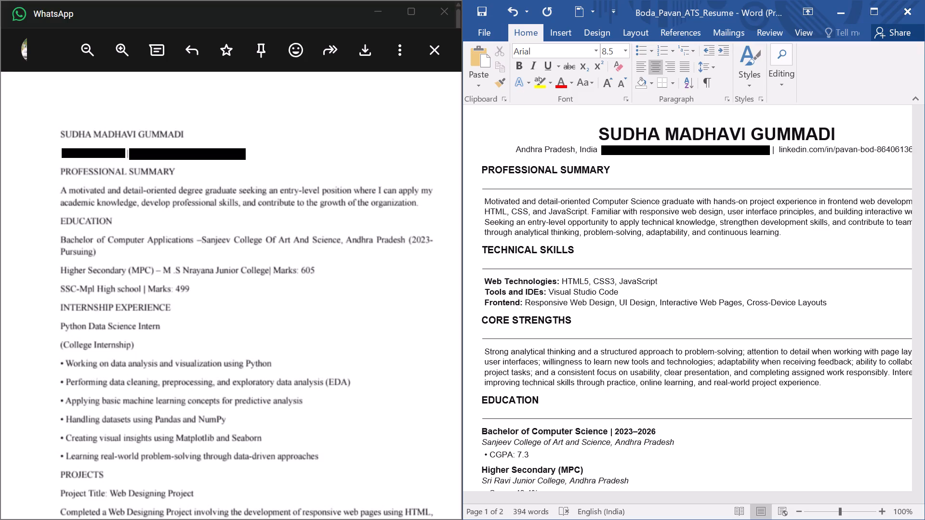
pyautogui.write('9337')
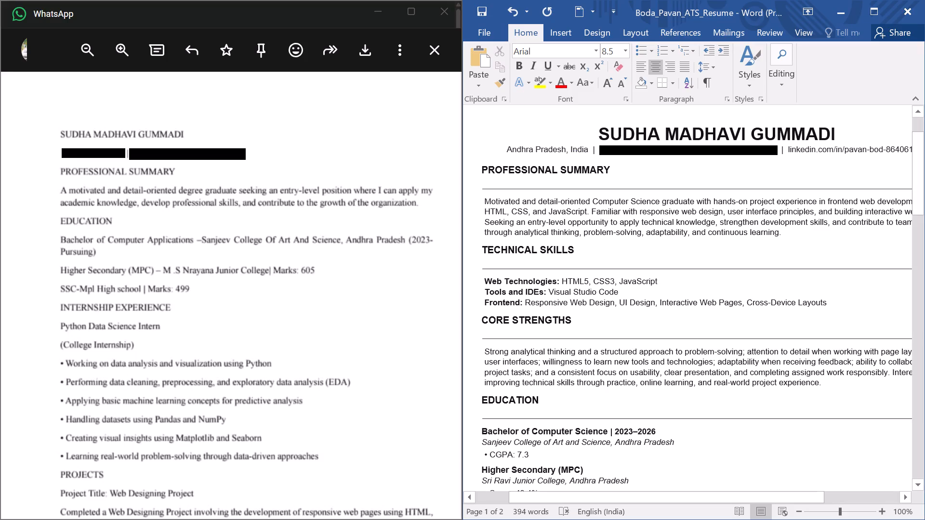
# Replace the username part of the e-mail address in the resume's contact line with the one from the reference resume.
pyautogui.click(730, 150)
pyautogui.press('BackSpace')
pyautogui.press('BackSpace')
pyautogui.press('BackSpace')
pyautogui.press('BackSpace')
pyautogui.press('BackSpace')
pyautogui.press('BackSpace')
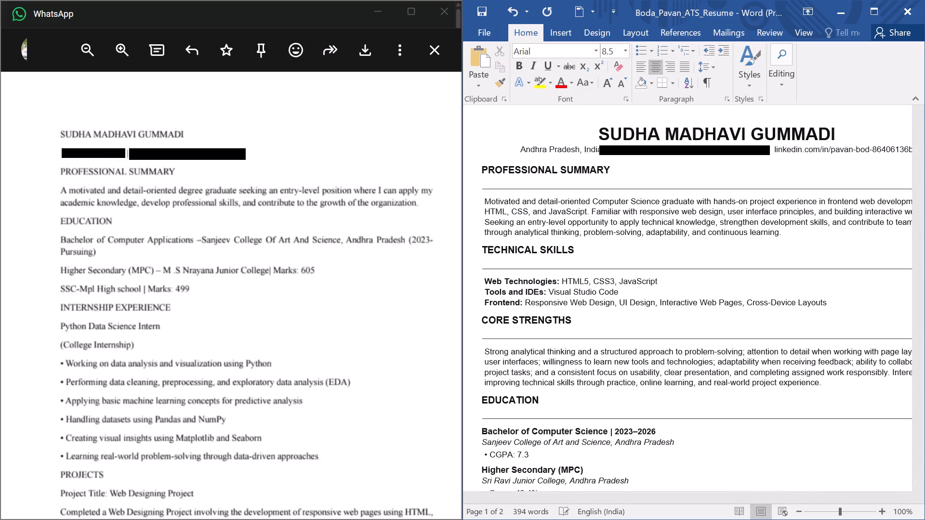
pyautogui.press('BackSpace')
pyautogui.press('BackSpace')
pyautogui.press('BackSpace')
pyautogui.press('BackSpace')
pyautogui.press('BackSpace')
pyautogui.press('BackSpace')
pyautogui.press('BackSpace')
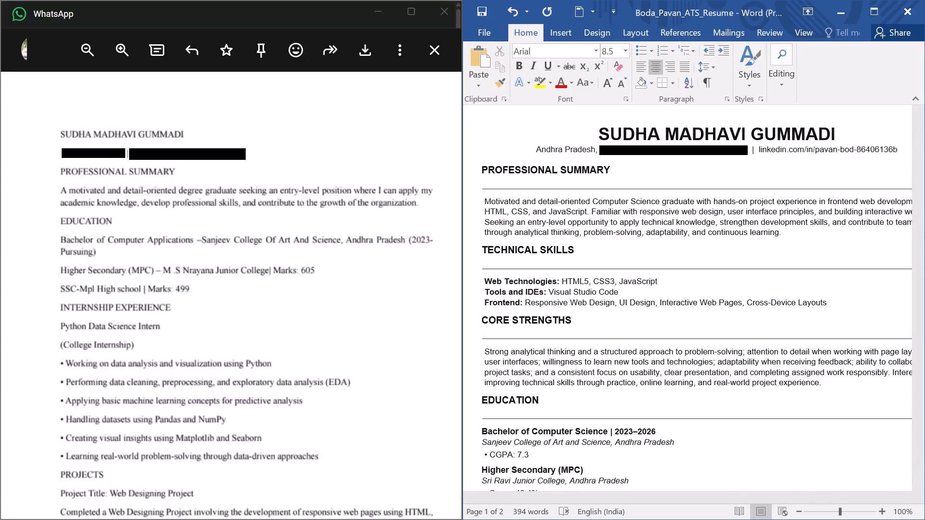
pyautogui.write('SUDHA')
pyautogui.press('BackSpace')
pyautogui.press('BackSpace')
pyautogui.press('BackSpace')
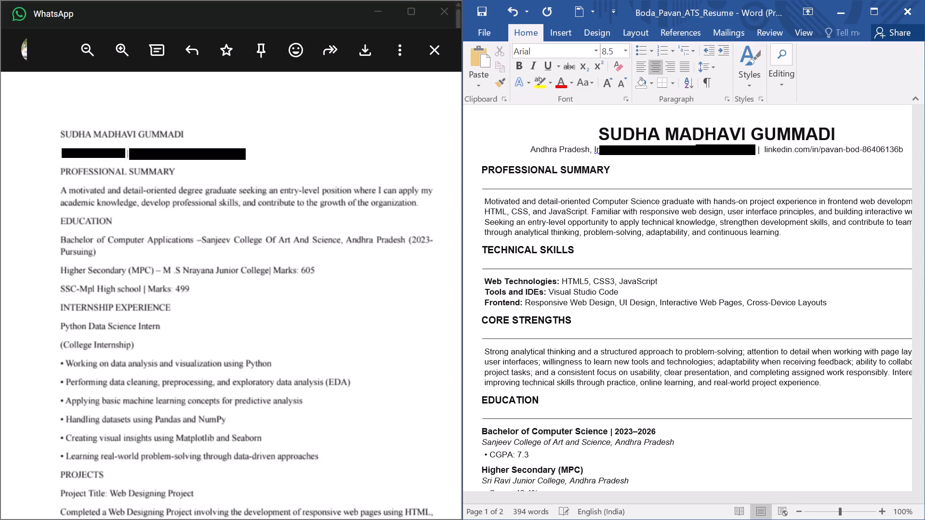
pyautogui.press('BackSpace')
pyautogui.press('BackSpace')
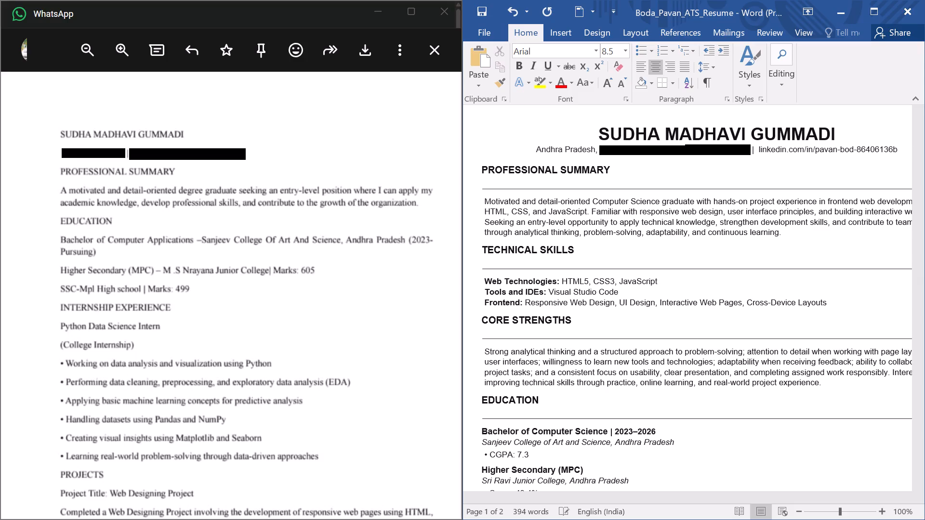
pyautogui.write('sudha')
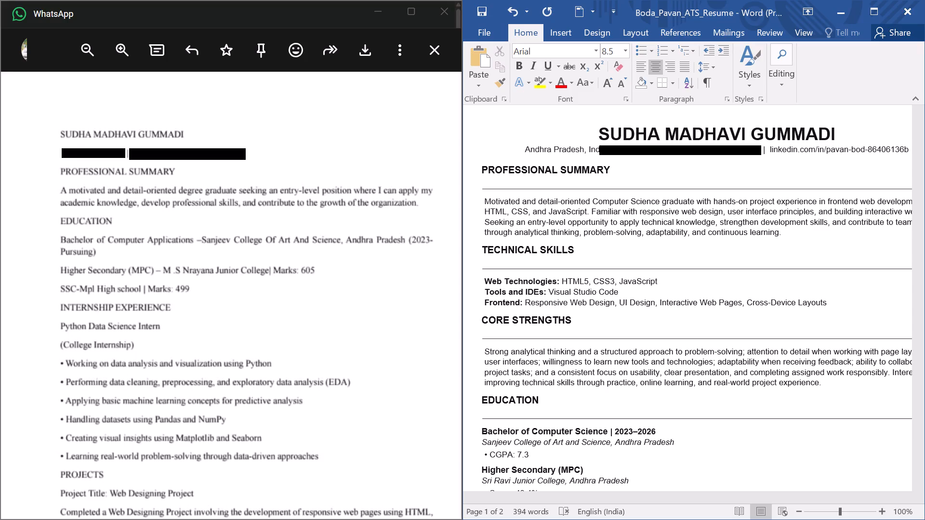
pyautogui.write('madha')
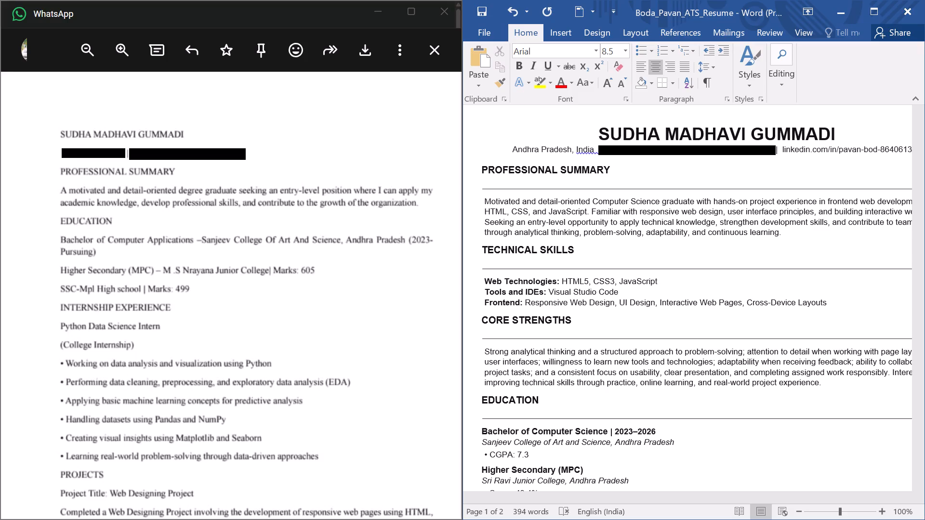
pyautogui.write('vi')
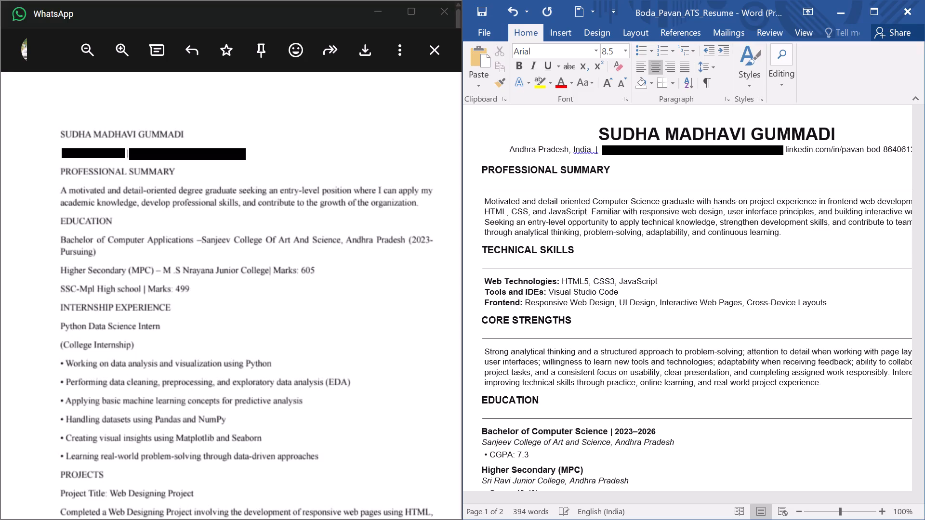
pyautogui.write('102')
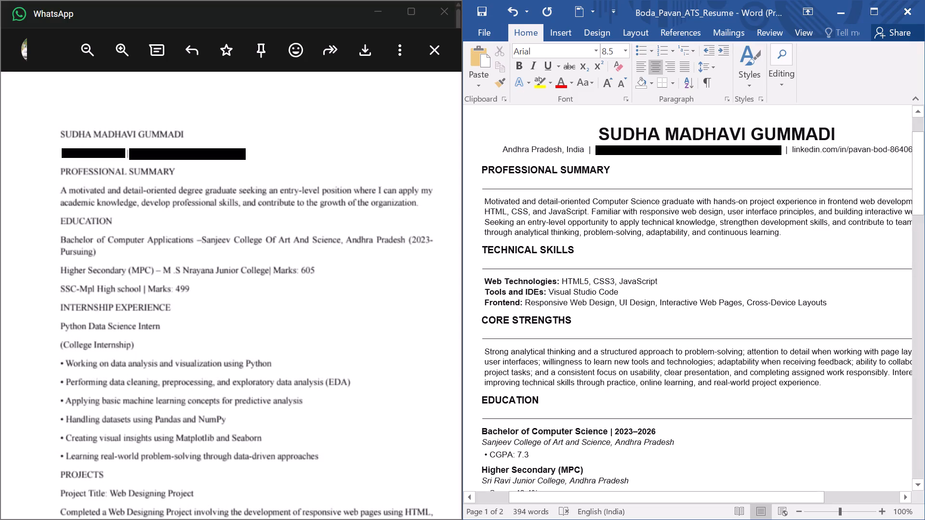
# Delete the previous person's LinkedIn profile address from the end of the contact line below the name heading.
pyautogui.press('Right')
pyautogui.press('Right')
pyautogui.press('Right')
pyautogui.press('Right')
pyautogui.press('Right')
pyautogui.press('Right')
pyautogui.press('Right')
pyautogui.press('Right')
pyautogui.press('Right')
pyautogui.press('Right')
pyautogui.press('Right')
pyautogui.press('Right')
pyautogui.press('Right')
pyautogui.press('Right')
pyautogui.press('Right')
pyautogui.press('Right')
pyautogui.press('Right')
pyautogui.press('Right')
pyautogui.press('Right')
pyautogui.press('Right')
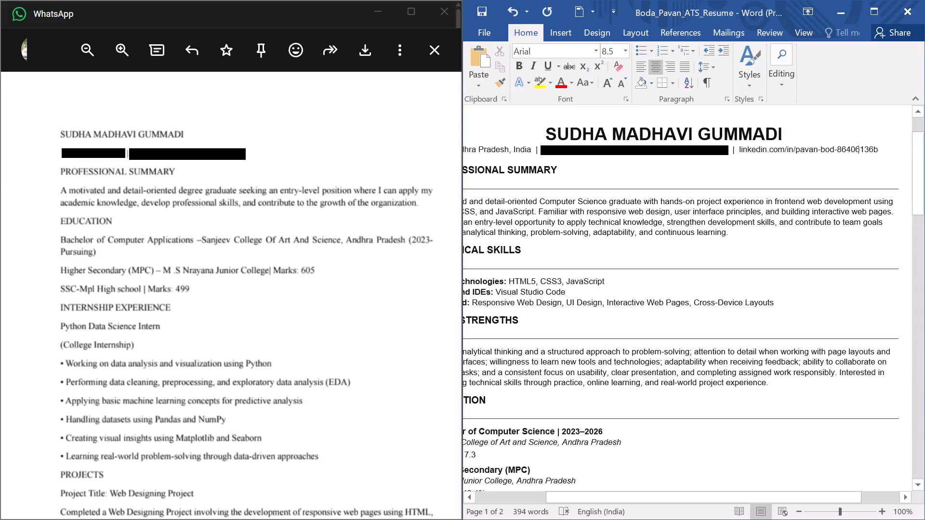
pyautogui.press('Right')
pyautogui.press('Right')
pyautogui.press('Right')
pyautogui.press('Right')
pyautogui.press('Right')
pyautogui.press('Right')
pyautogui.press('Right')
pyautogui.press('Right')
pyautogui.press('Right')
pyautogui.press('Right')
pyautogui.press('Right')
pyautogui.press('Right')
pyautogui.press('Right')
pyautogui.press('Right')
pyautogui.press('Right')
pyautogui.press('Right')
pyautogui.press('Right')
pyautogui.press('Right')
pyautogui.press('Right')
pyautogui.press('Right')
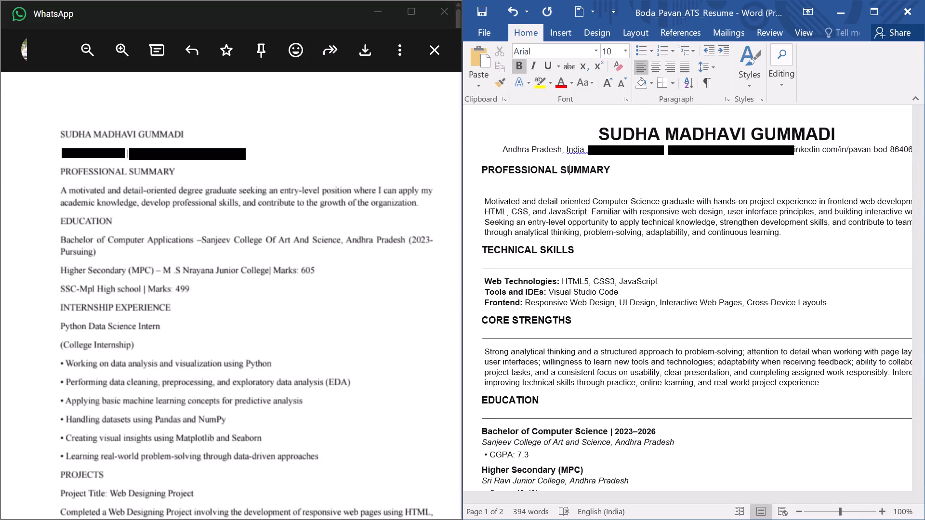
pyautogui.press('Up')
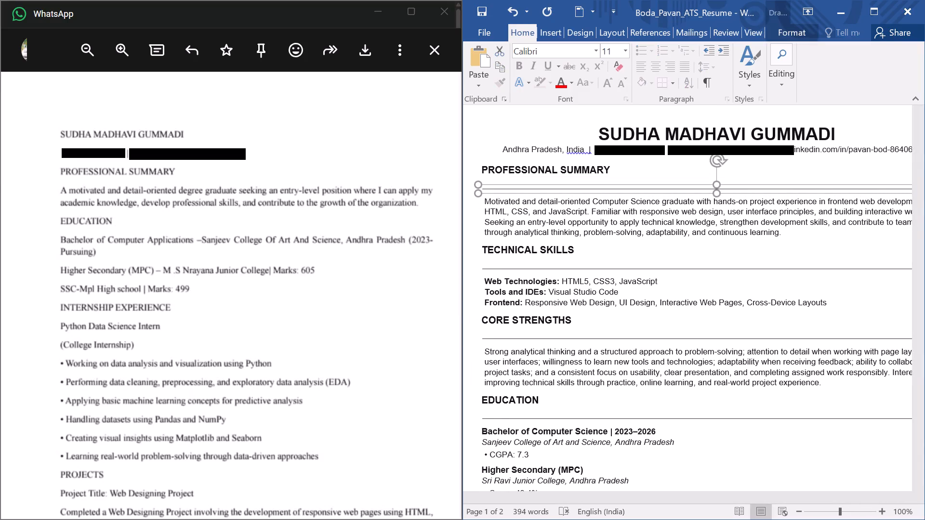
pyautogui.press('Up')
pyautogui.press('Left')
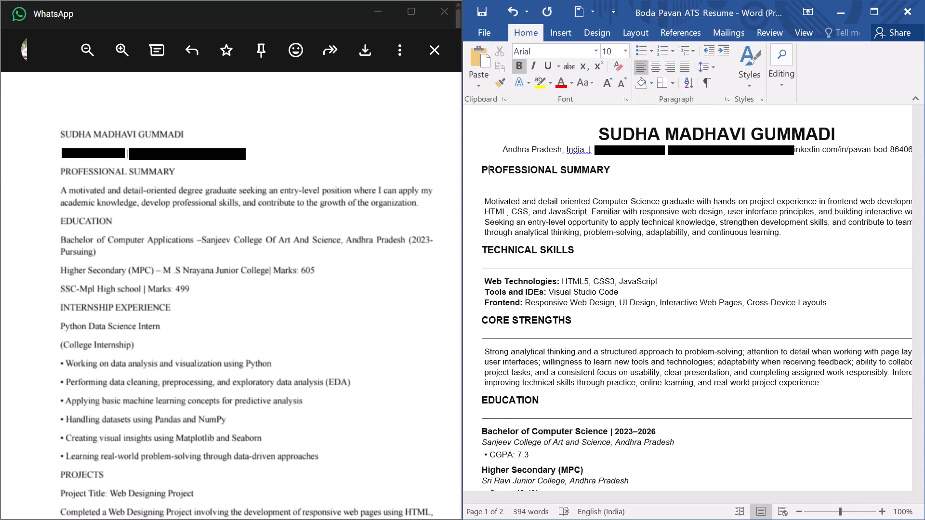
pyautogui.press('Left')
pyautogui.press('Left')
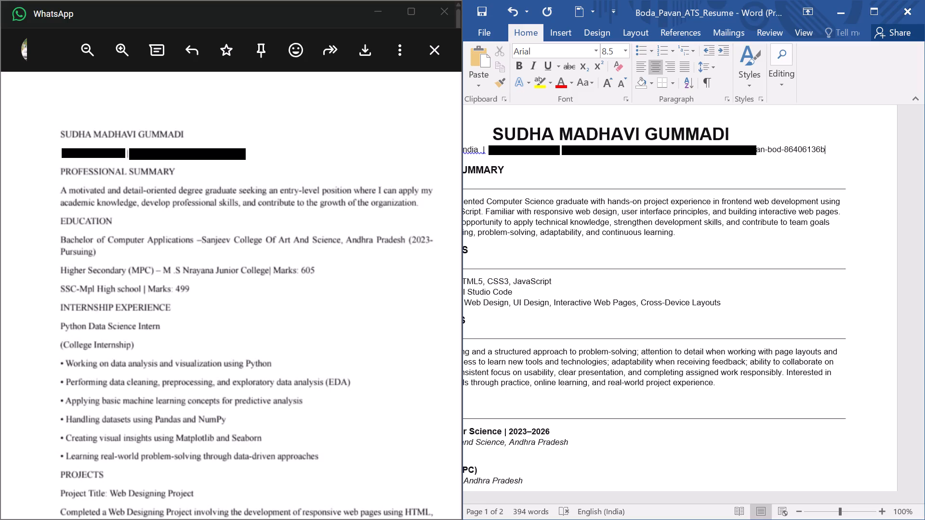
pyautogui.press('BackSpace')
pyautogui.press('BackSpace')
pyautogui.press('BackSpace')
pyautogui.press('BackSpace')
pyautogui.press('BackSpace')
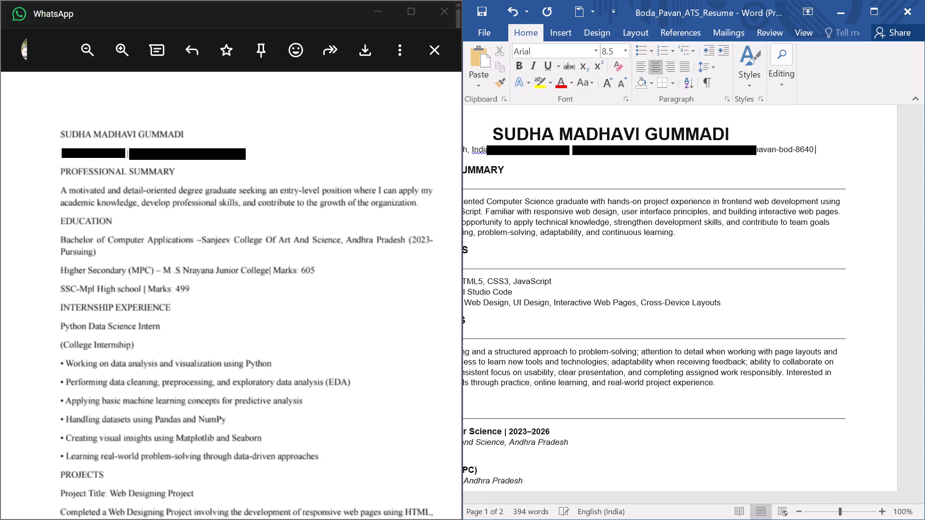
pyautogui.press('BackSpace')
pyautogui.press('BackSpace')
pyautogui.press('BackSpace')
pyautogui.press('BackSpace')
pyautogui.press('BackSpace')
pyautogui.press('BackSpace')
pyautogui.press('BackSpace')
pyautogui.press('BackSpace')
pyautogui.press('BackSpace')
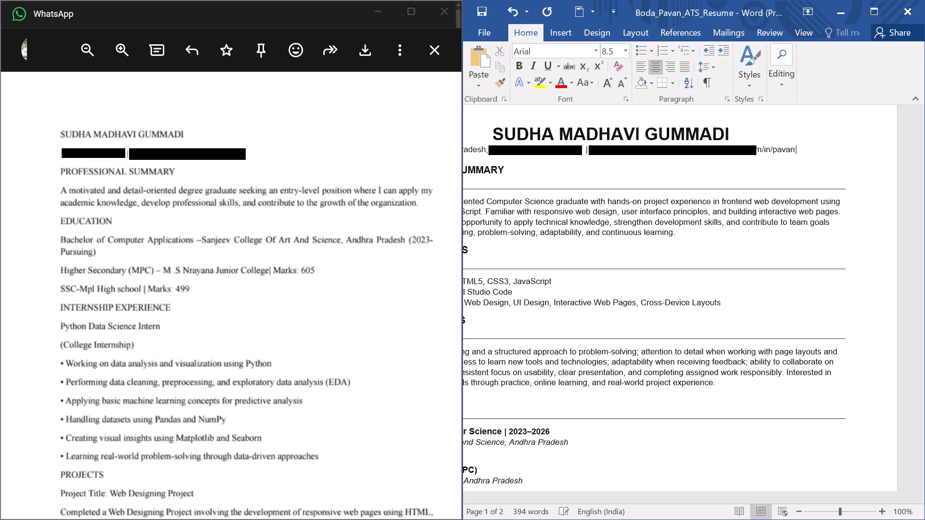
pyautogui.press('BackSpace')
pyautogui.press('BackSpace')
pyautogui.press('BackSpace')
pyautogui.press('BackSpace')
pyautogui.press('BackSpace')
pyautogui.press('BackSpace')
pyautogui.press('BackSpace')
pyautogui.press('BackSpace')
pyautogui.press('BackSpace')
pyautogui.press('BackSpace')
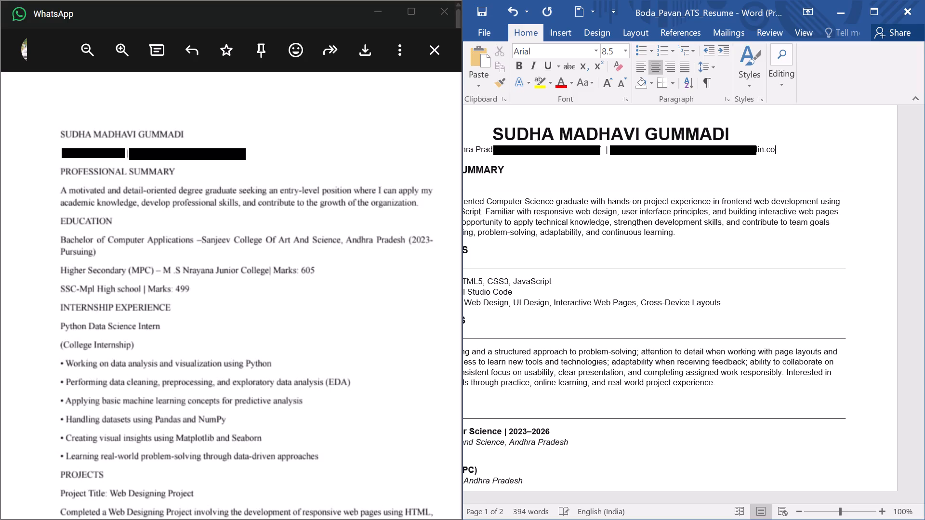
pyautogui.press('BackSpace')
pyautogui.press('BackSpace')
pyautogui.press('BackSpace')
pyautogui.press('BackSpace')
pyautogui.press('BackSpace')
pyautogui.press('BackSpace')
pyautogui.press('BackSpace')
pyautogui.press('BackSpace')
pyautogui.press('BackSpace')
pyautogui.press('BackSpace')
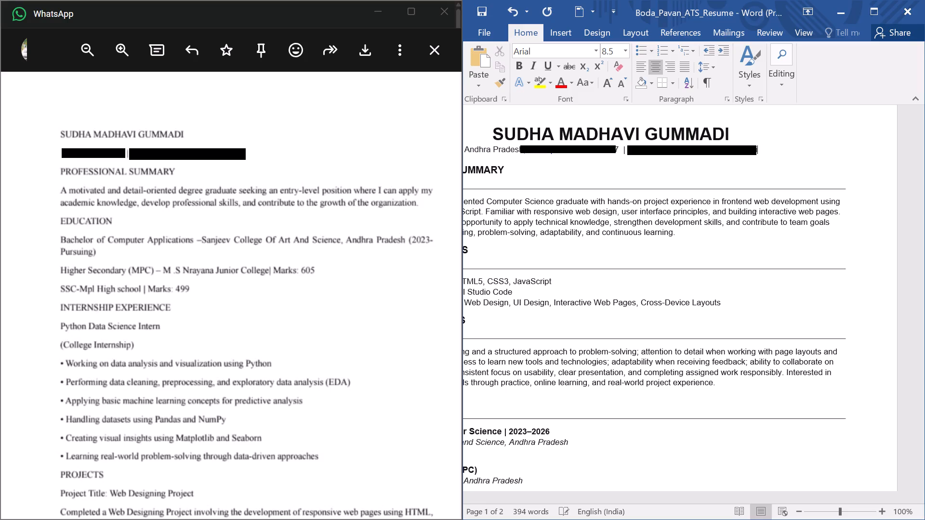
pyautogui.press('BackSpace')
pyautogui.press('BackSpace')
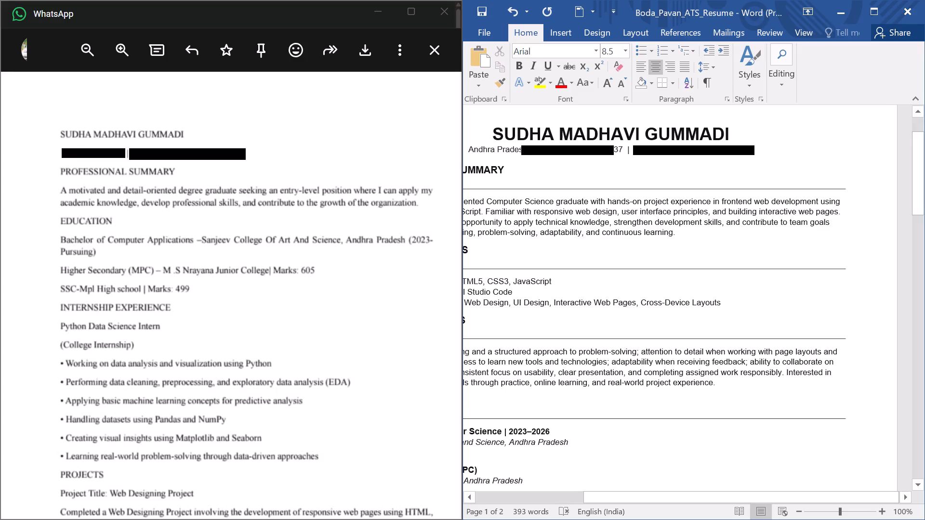
pyautogui.keyDown('ctrl'); pyautogui.scroll(-2, 731, 175); pyautogui.keyUp('ctrl')
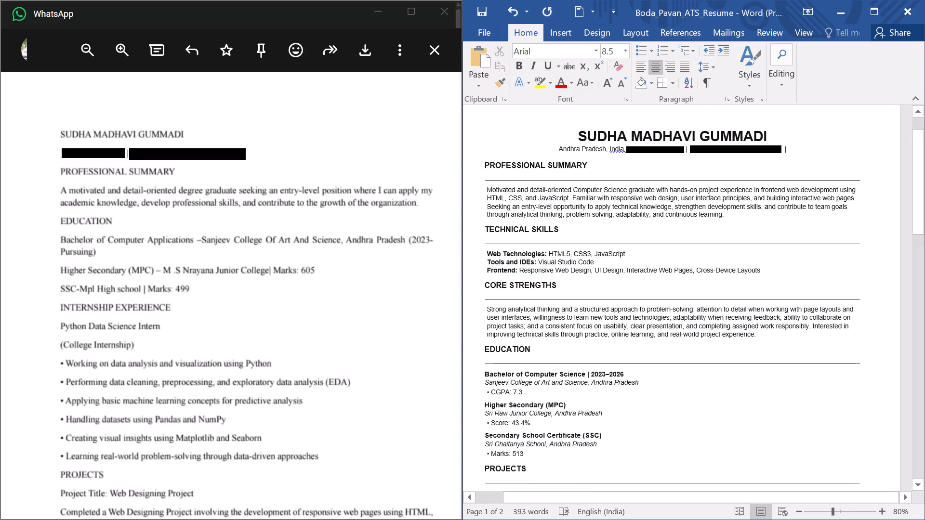
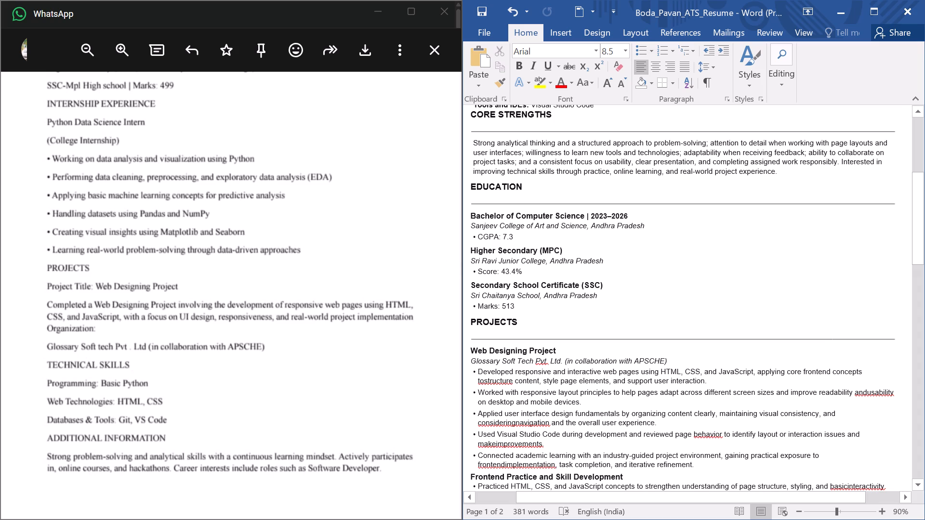
pyautogui.press('BackSpace')
pyautogui.press('BackSpace')
pyautogui.press('BackSpace')
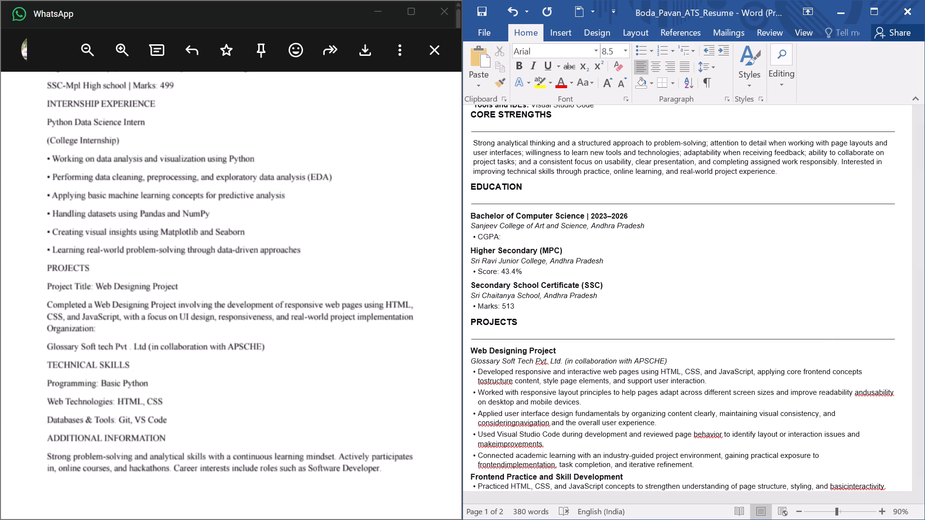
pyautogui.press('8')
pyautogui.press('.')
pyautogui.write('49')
pyautogui.hscroll(1, 221, 267)
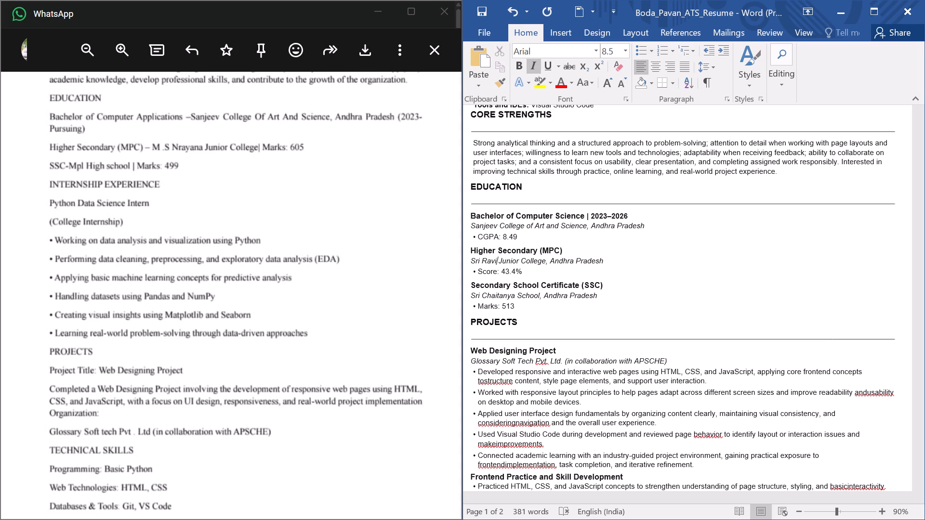
pyautogui.press('BackSpace')
pyautogui.press('BackSpace')
pyautogui.press('BackSpace')
pyautogui.press('BackSpace')
pyautogui.press('BackSpace')
pyautogui.press('BackSpace')
pyautogui.press('BackSpace')
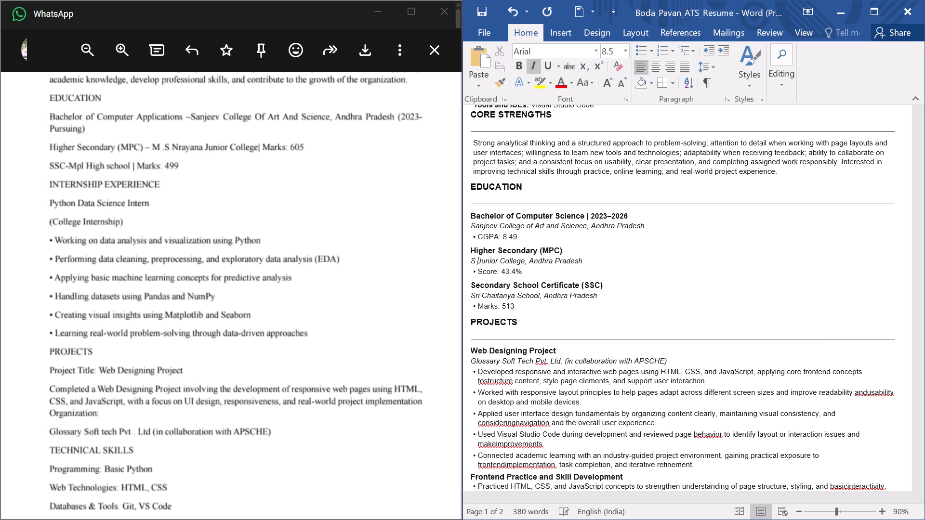
pyautogui.press('BackSpace')
pyautogui.press('shift+less')
pyautogui.hotkey('shift', 'BackSpace')
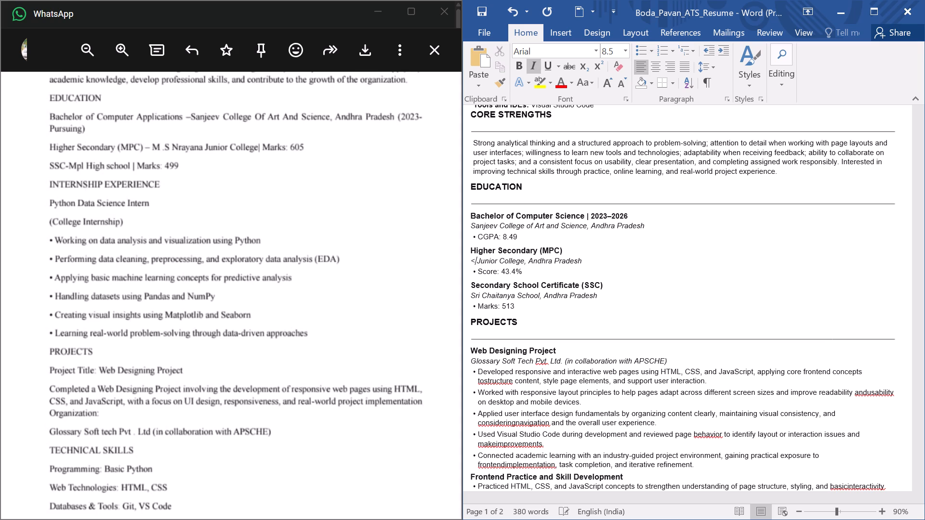
pyautogui.hotkey('shift', 'm')
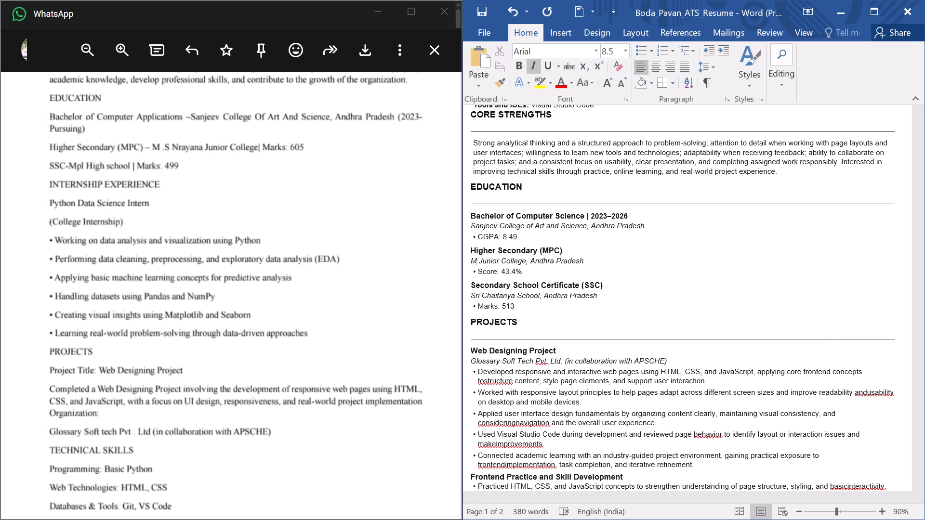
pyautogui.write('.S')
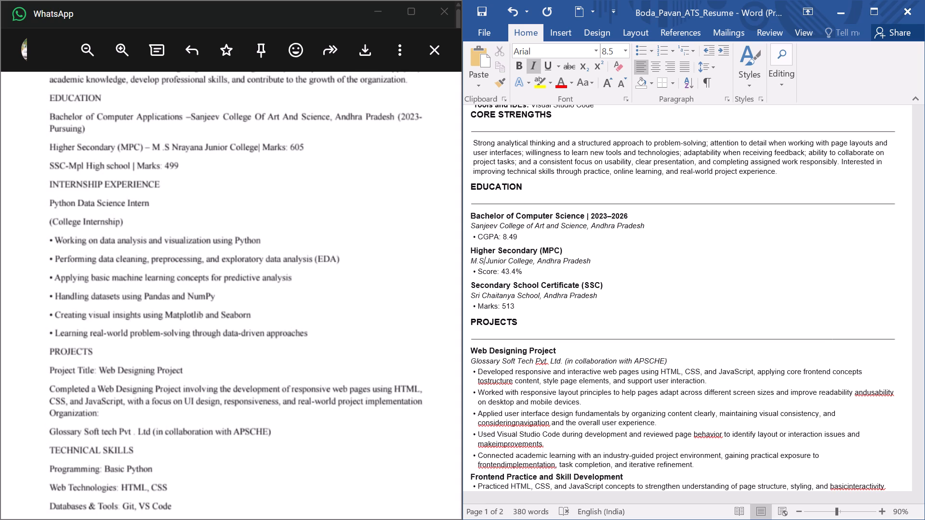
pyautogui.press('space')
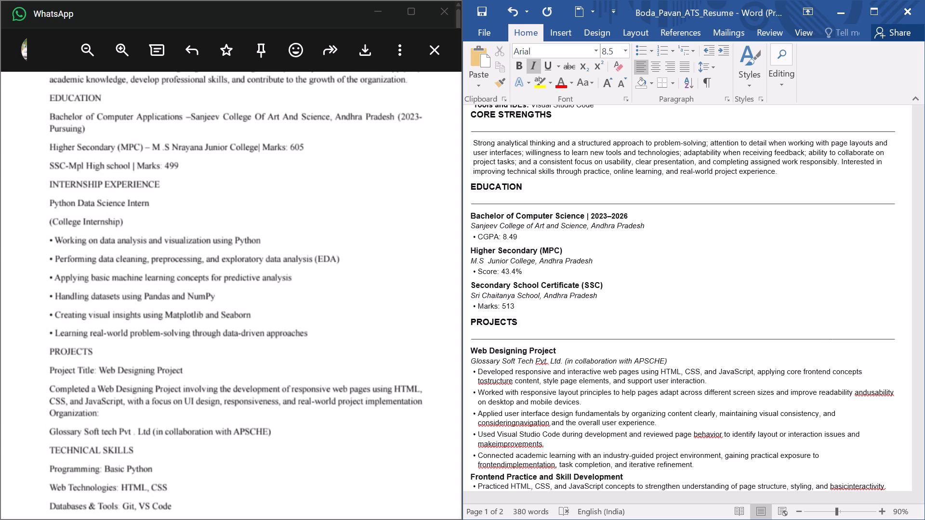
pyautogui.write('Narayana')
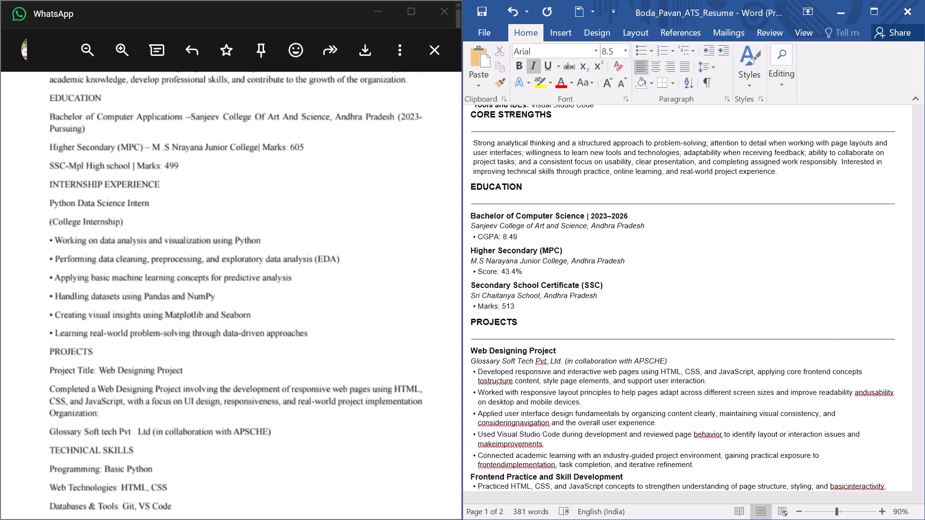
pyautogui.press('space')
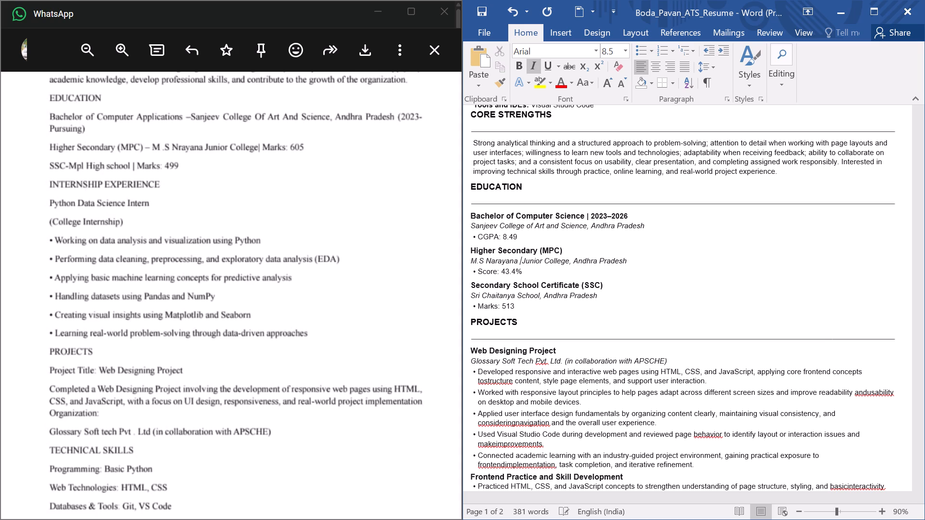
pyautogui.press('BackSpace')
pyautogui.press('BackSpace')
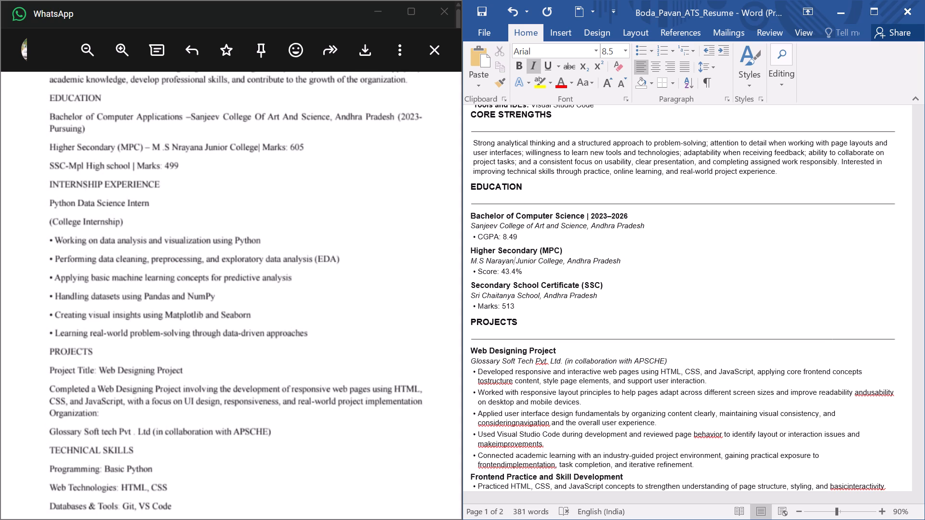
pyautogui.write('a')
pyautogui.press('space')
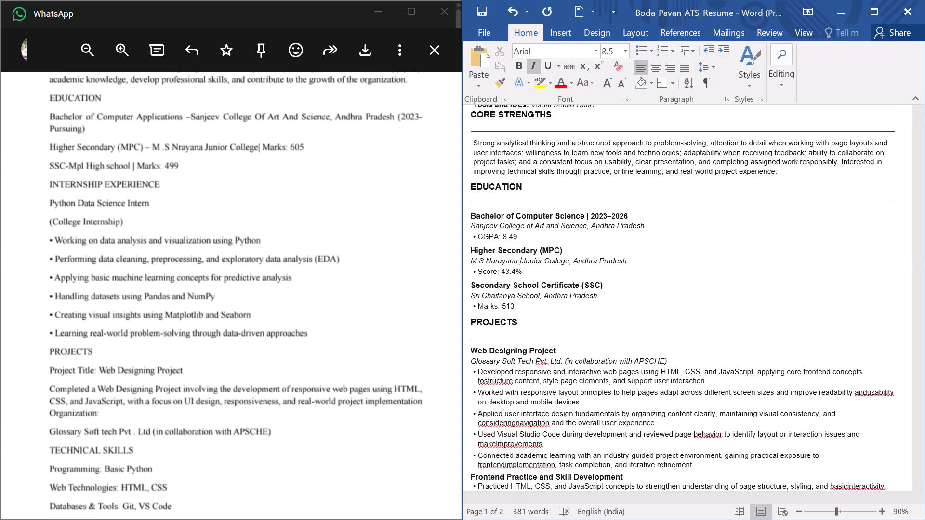
# Replace the score bullet under Higher Secondary (MPC) with "Marks:605".
pyautogui.click(527, 274)
pyautogui.press('BackSpace')
pyautogui.press('BackSpace')
pyautogui.press('BackSpace')
pyautogui.press('BackSpace')
pyautogui.press('BackSpace')
pyautogui.press('BackSpace')
pyautogui.press('BackSpace')
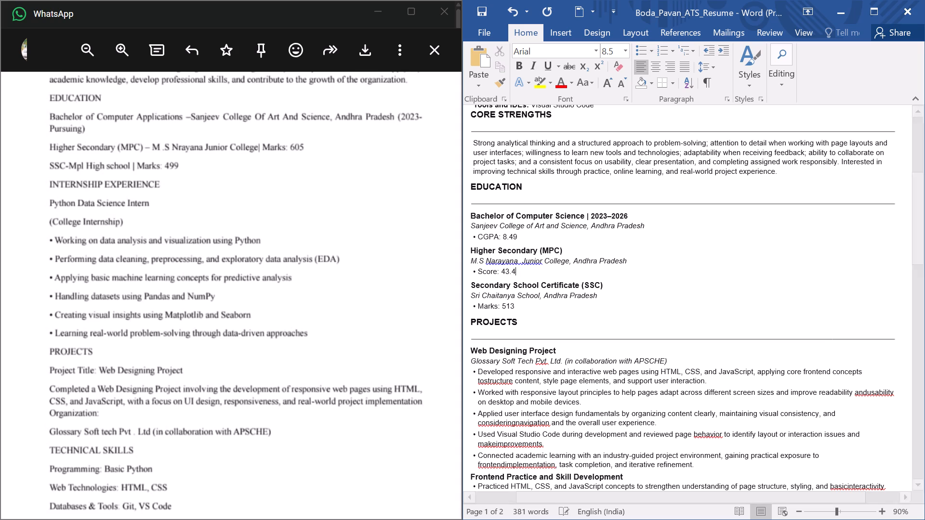
pyautogui.press('BackSpace')
pyautogui.press('BackSpace')
pyautogui.press('BackSpace')
pyautogui.press('BackSpace')
pyautogui.press('BackSpace')
pyautogui.hotkey('shift', 'm')
pyautogui.write('arks')
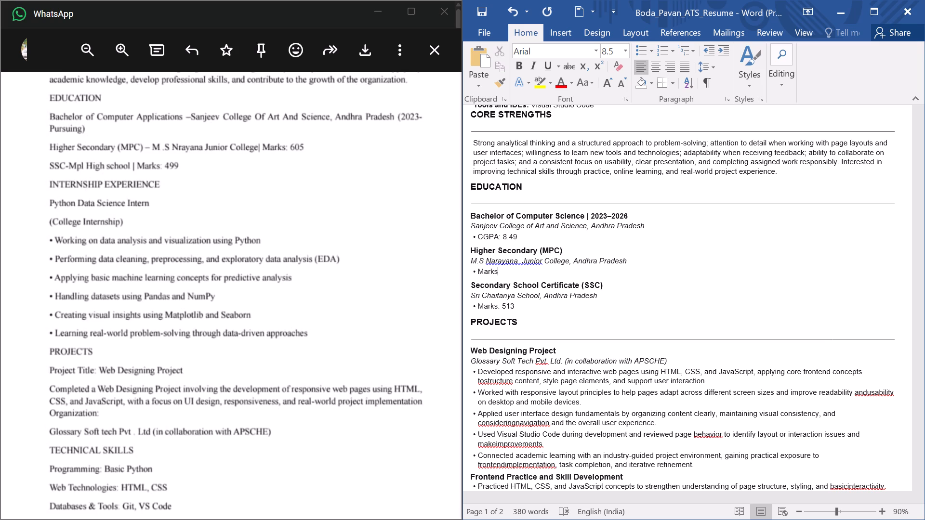
# Complete the marks bullet under Higher Secondary (MPC) so that it reads "Marks:605".
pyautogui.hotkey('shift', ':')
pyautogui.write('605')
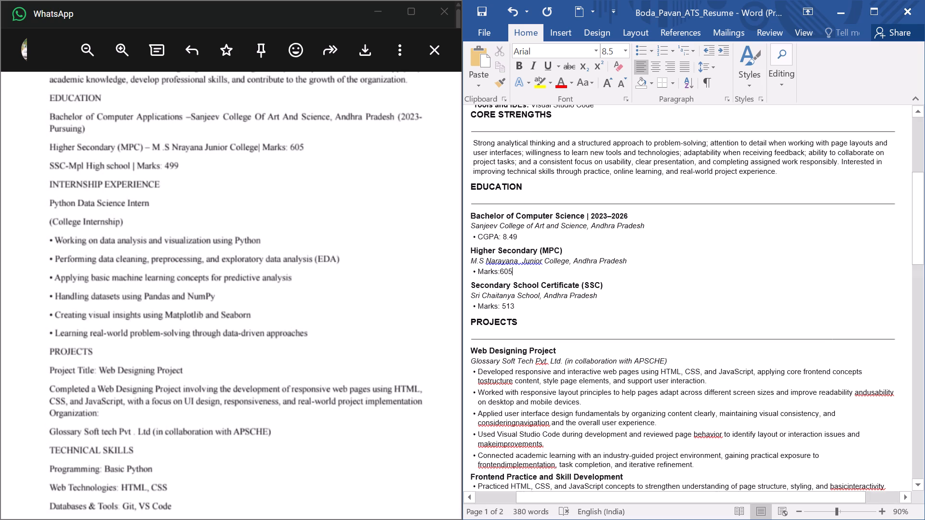
# Remove "Sri Chaitanya" from the school name under Secondary School Certificate (SSC), keeping "School, Andhra Pradesh".
pyautogui.click(519, 296)
pyautogui.press('Left')
pyautogui.press('BackSpace')
pyautogui.press('BackSpace')
pyautogui.press('BackSpace')
pyautogui.press('BackSpace')
pyautogui.press('BackSpace')
pyautogui.press('BackSpace')
pyautogui.press('BackSpace')
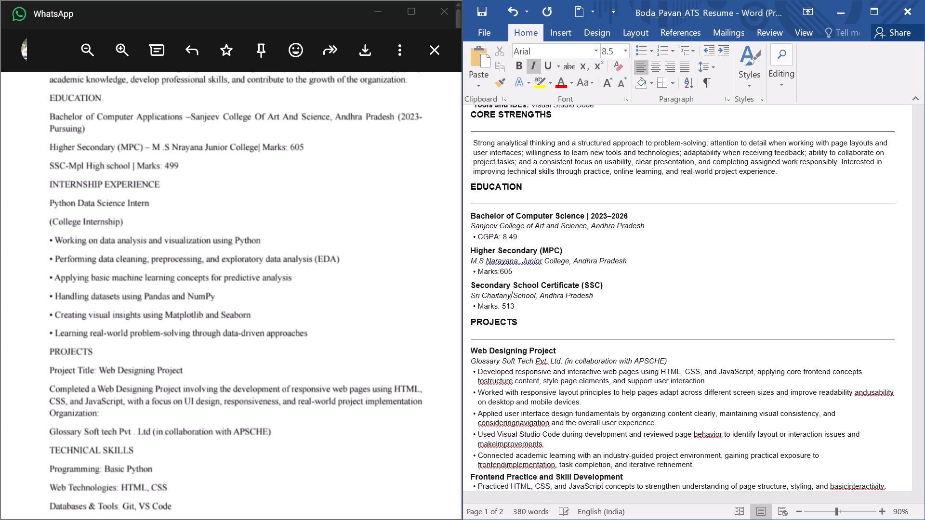
pyautogui.press('BackSpace')
pyautogui.press('BackSpace')
pyautogui.press('BackSpace')
pyautogui.press('BackSpace')
pyautogui.press('BackSpace')
pyautogui.press('BackSpace')
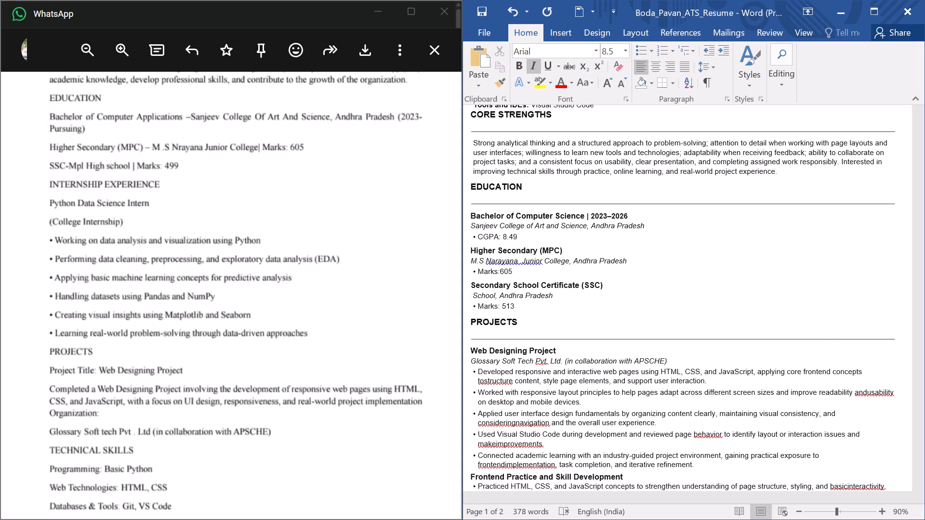
# Enter "Mpl High" before "School, Andhra Pradesh" as the school name under Secondary School Certificate (SSC).
pyautogui.write('Mpl')
pyautogui.press('space')
pyautogui.write('High')
pyautogui.press('space')
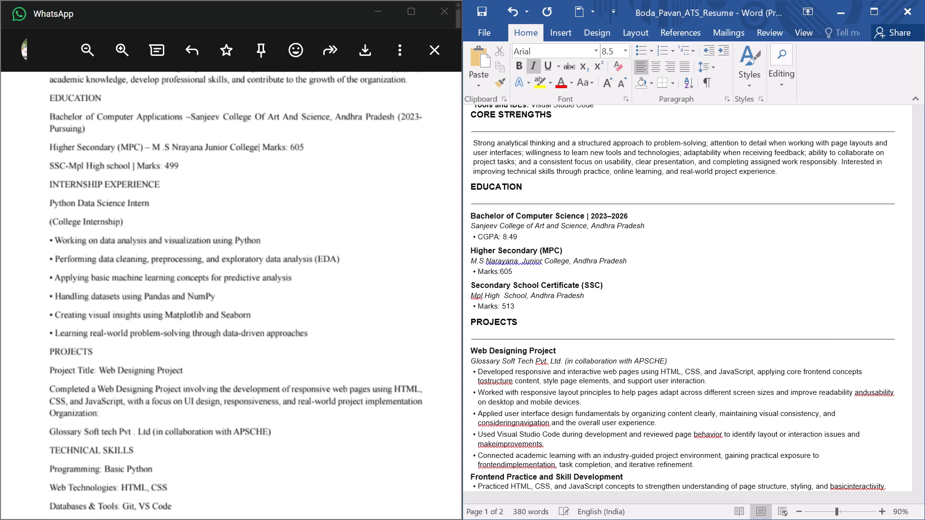
pyautogui.press('BackSpace')
# Set the marks under Secondary School Certificate (SSC) to 499.
pyautogui.click(527, 308)
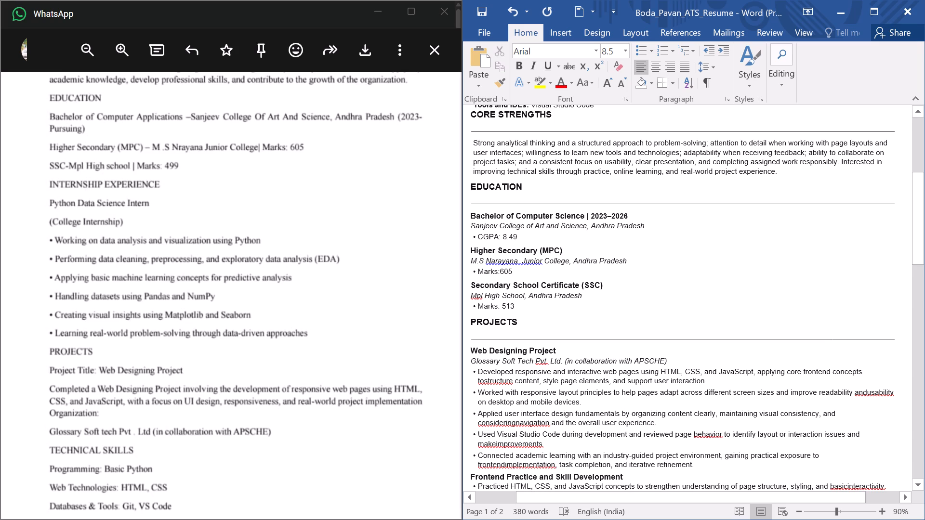
pyautogui.press('BackSpace')
pyautogui.press('BackSpace')
pyautogui.press('BackSpace')
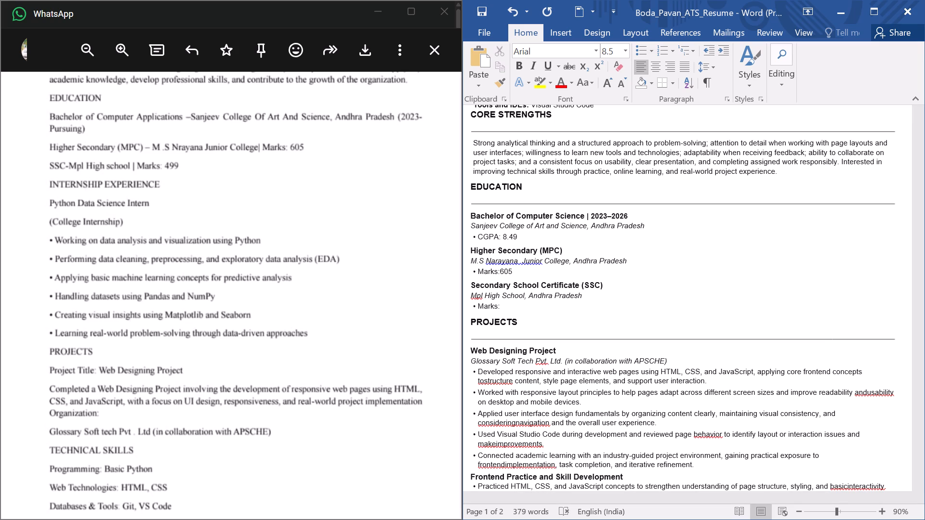
pyautogui.write('499')
# Delete "JavaScript" from the first bullet under Frontend Practice and Skill Development in the Projects section.
pyautogui.scroll(-1, 592, 392)
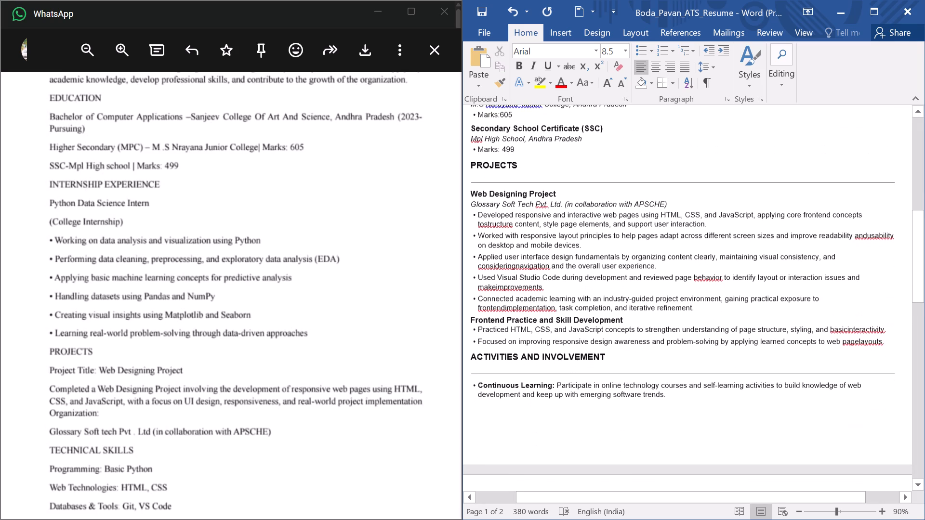
pyautogui.scroll(-1, 592, 392)
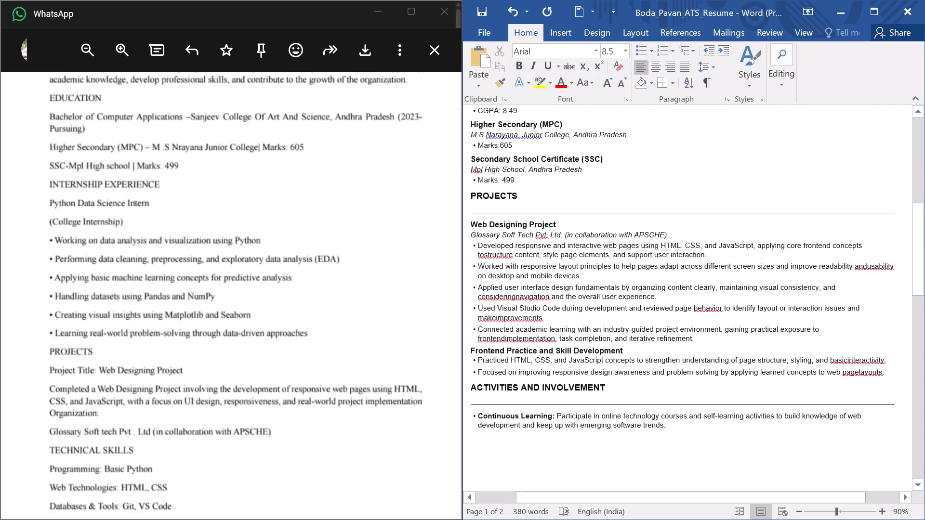
pyautogui.click(605, 360)
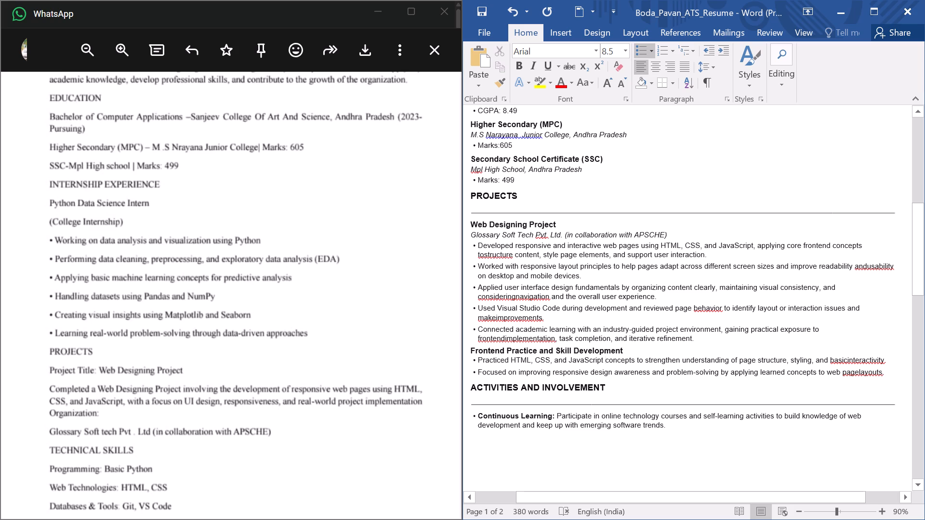
pyautogui.press('Left')
pyautogui.press('BackSpace')
pyautogui.press('BackSpace')
pyautogui.press('BackSpace')
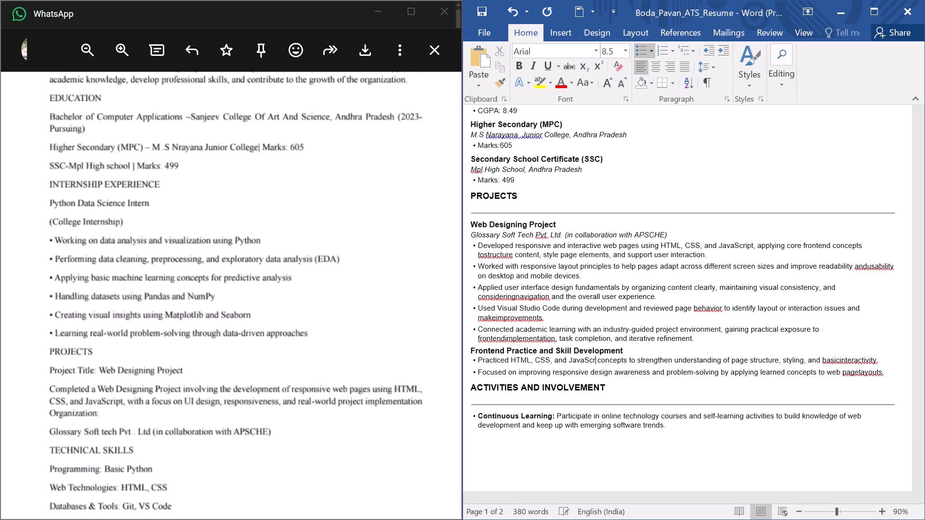
# Remove JavaScript from the first Frontend Practice and Skill Development bullet, rewording the technologies as "HTML and CSS".
pyautogui.press('BackSpace')
pyautogui.press('BackSpace')
pyautogui.press('BackSpace')
pyautogui.press('BackSpace')
pyautogui.press('BackSpace')
pyautogui.press('BackSpace')
pyautogui.press('BackSpace')
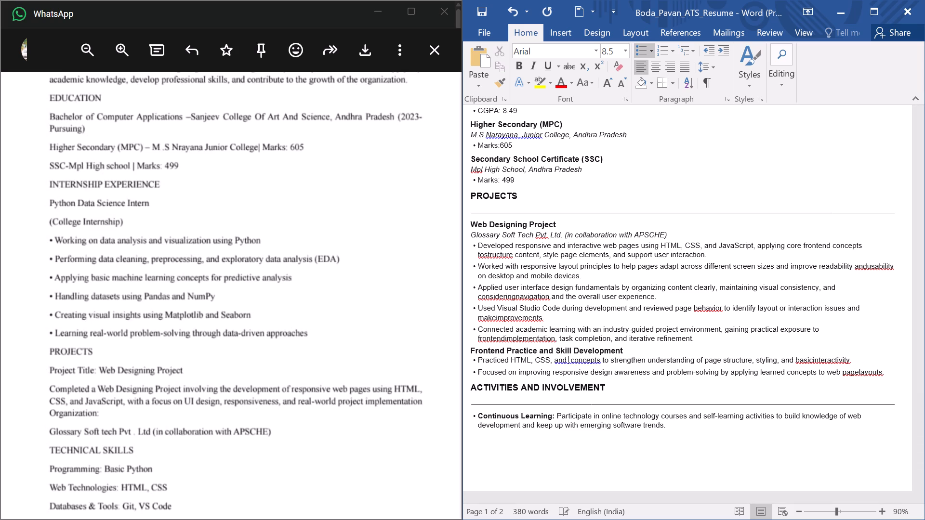
pyautogui.press('BackSpace')
pyautogui.press('BackSpace')
pyautogui.press('BackSpace')
pyautogui.press('BackSpace')
pyautogui.press('BackSpace')
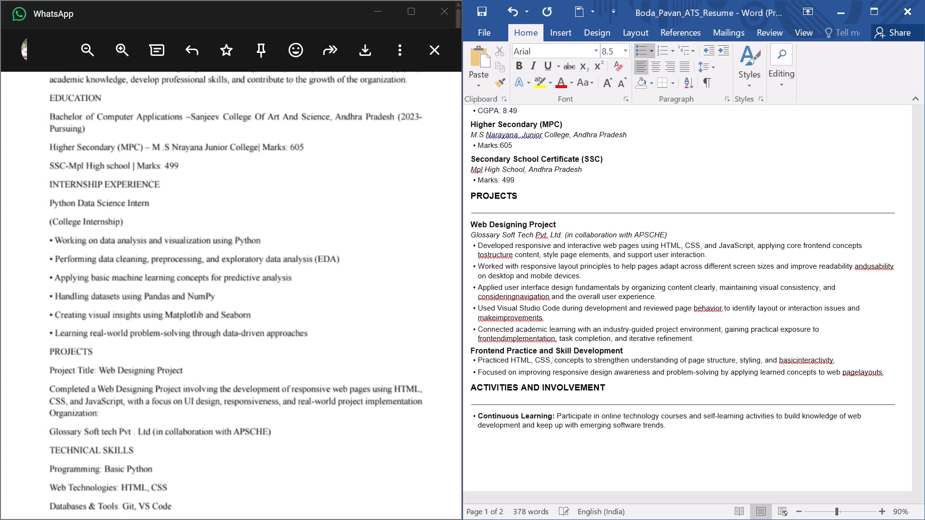
pyautogui.press('BackSpace')
pyautogui.press('Left')
pyautogui.press('Left')
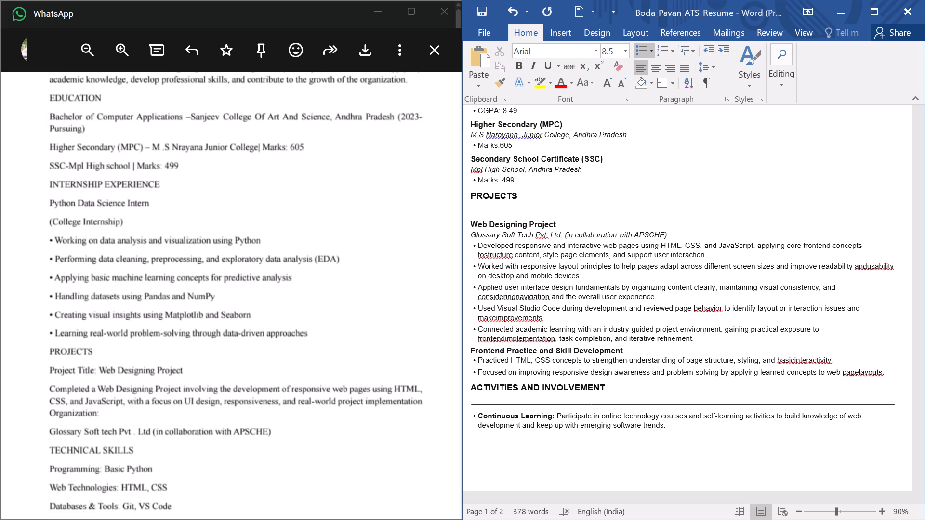
pyautogui.press('Left')
pyautogui.press('Left')
pyautogui.press('BackSpace')
pyautogui.press('space')
pyautogui.write('and')
pyautogui.press('space')
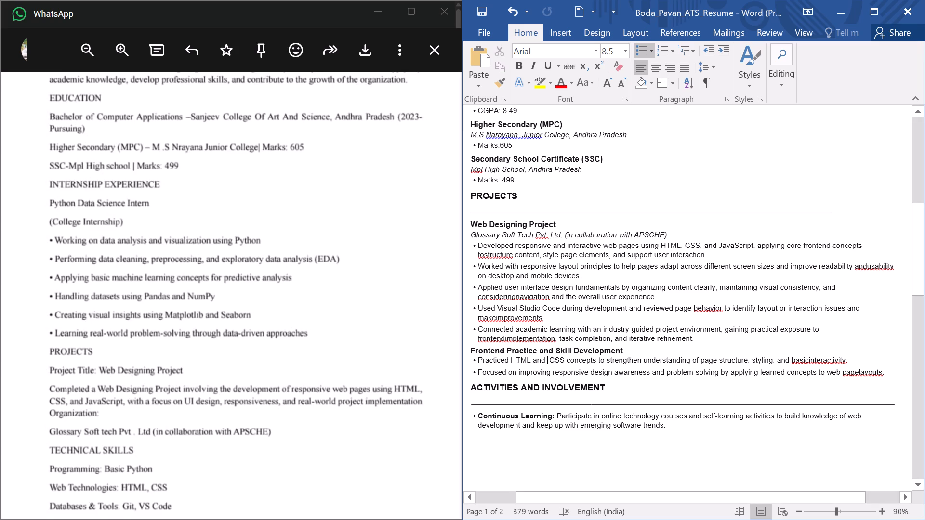
# Delete JavaScript and the extra comma from the first bullet of the Web Designing Project.
pyautogui.moveTo(707, 247); pyautogui.dragTo(744, 245)
pyautogui.press('BackSpace')
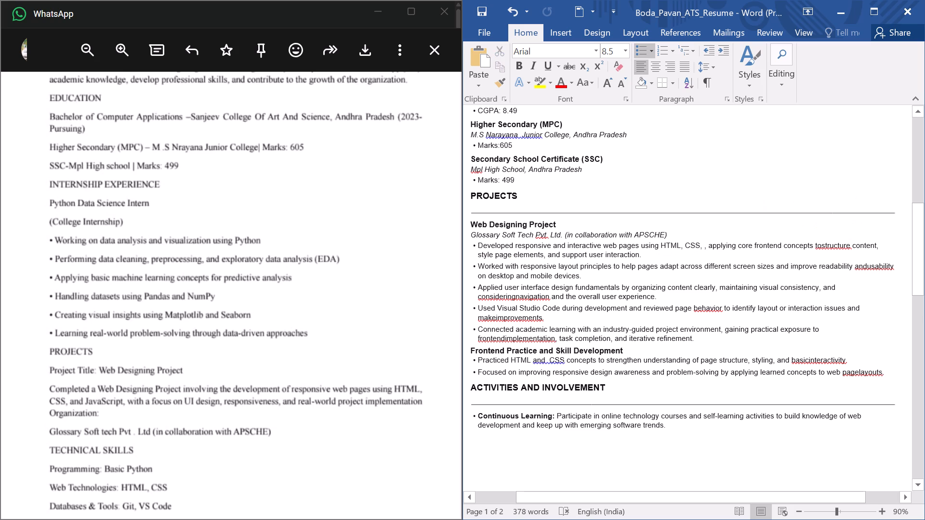
pyautogui.press('Right')
pyautogui.press('BackSpace')
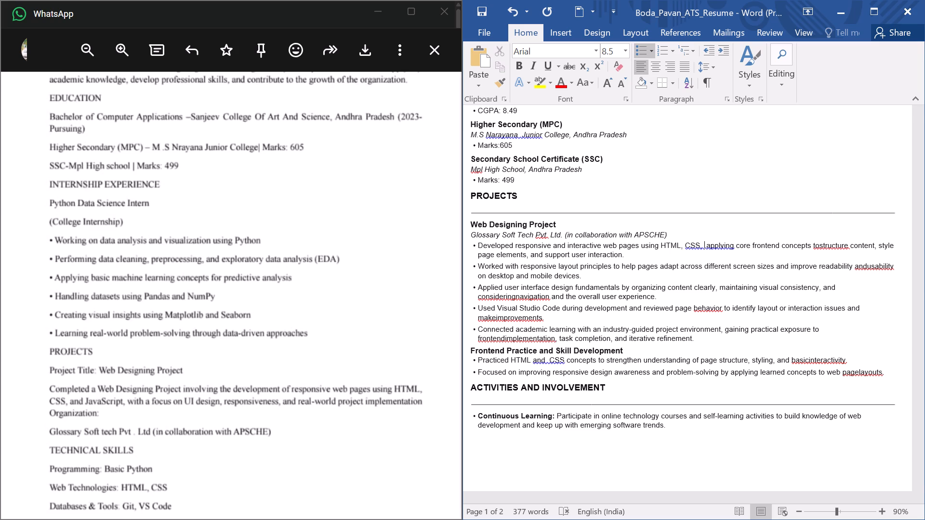
pyautogui.scroll(-1, 752, 271)
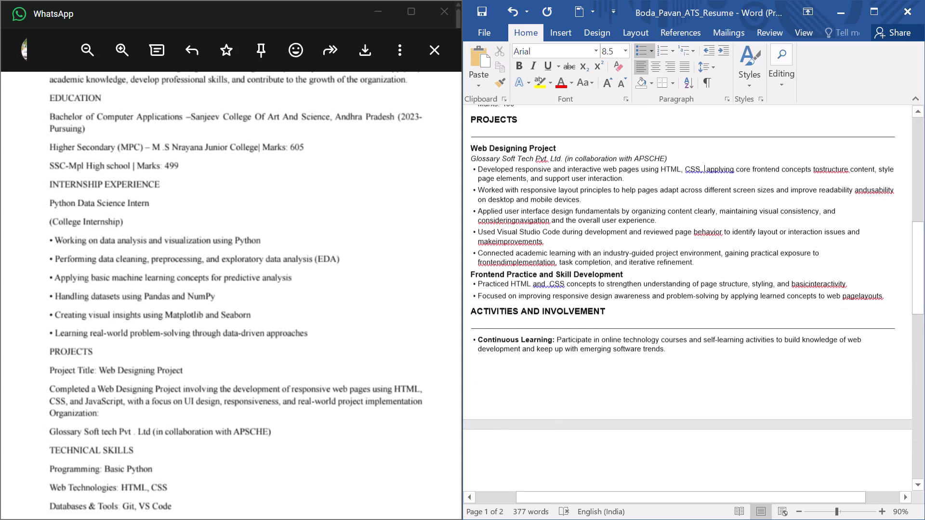
pyautogui.scroll(-2, 752, 271)
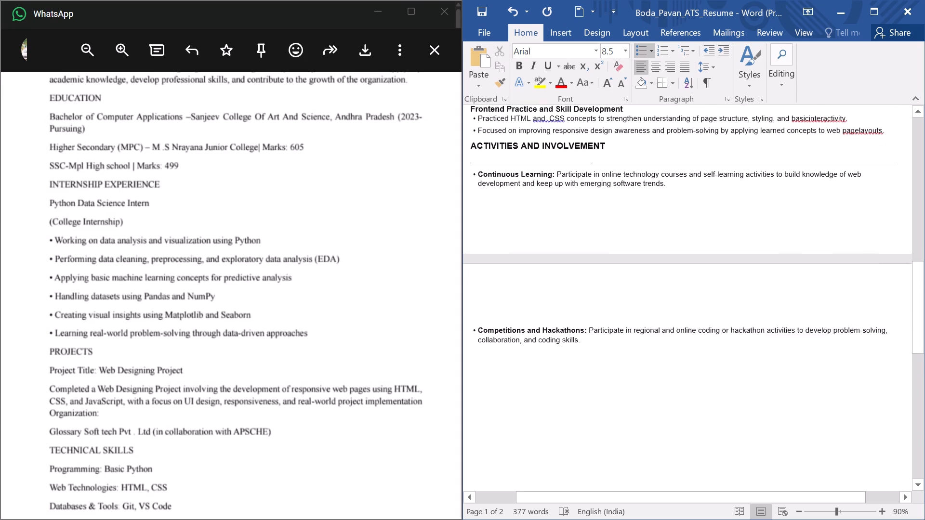
pyautogui.scroll(-1, 752, 271)
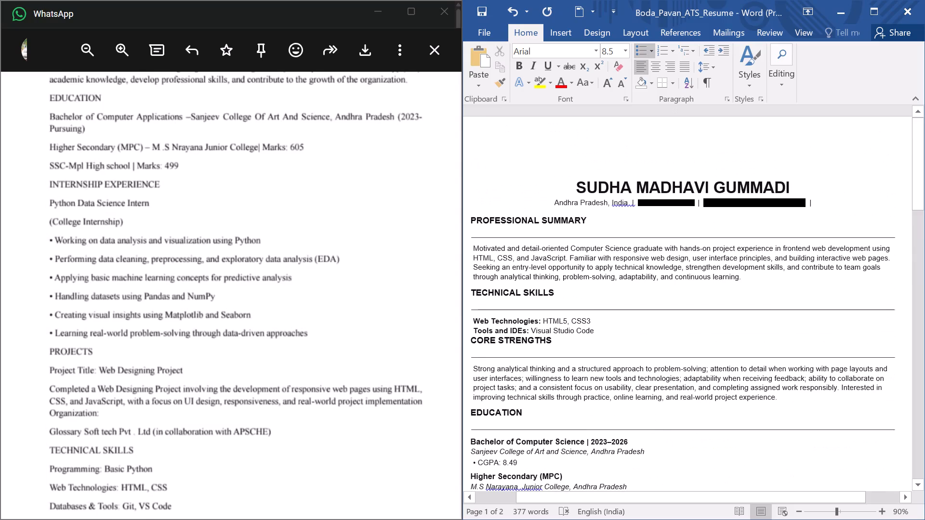
# Copy the candidate's full name from the resume heading.
pyautogui.moveTo(575, 182); pyautogui.dragTo(629, 180)
pyautogui.moveTo(629, 180); pyautogui.dragTo(764, 181)
pyautogui.hotkey('ctrl', 'c')
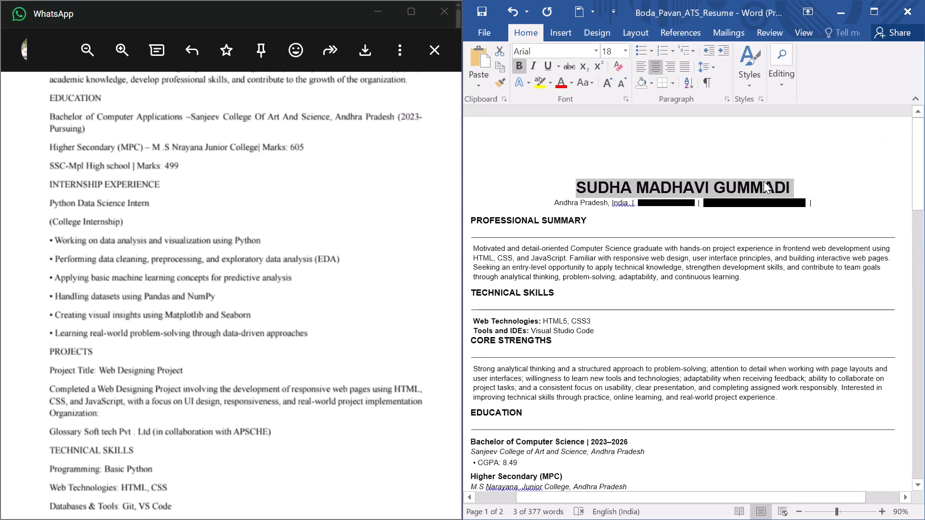
# Open the Save As dialog for the resume in the current Downloads folder.
pyautogui.click(481, 31)
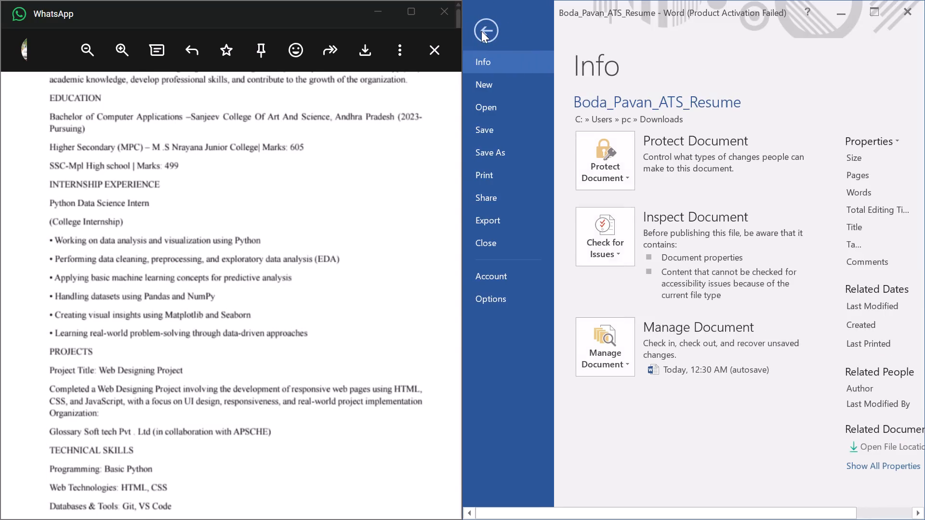
pyautogui.click(503, 153)
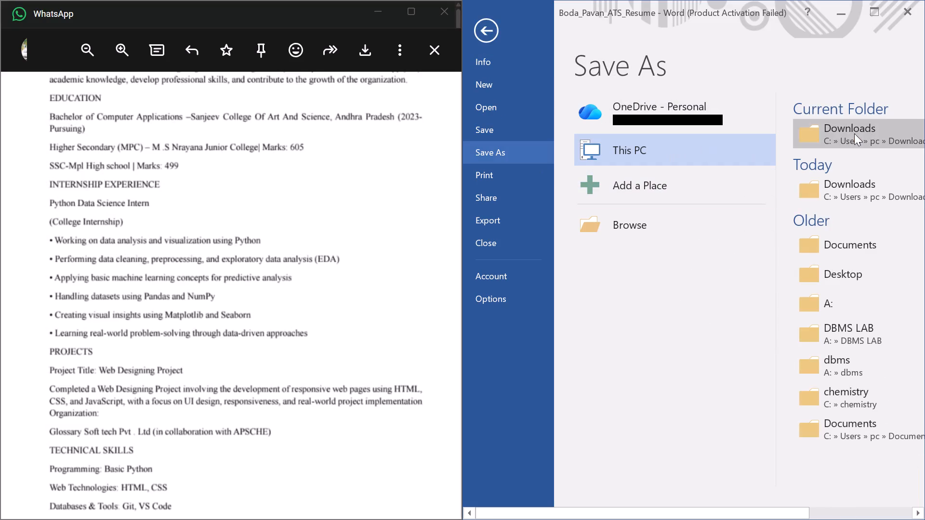
pyautogui.click(854, 133)
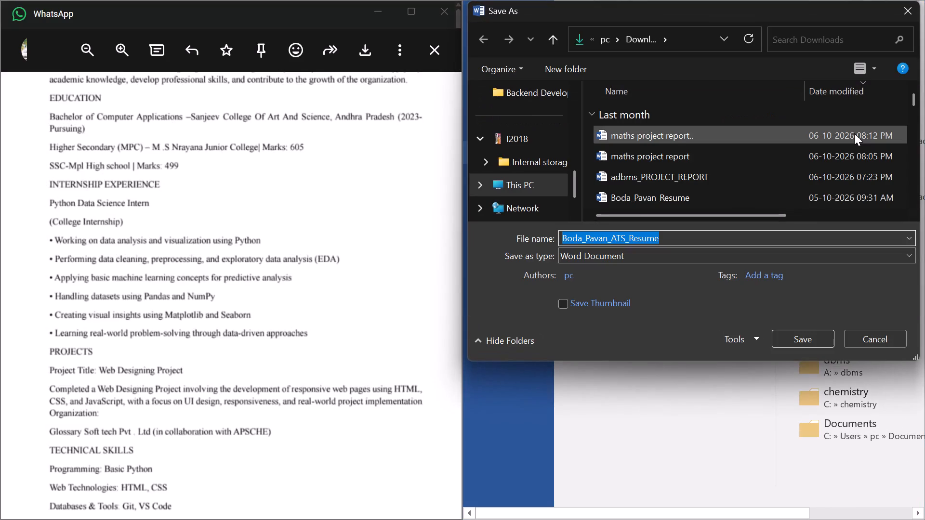
# Save the resume as a PDF in Downloads, named with the candidate's name plus "resume", replacing the existing file, and close its preview.
pyautogui.scroll(1, 537, 201)
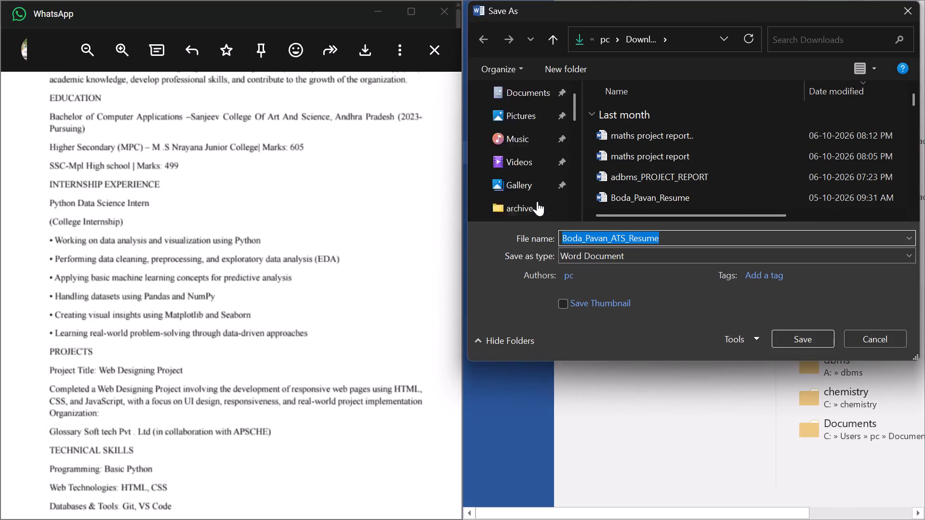
pyautogui.scroll(2, 537, 201)
pyautogui.click(531, 207)
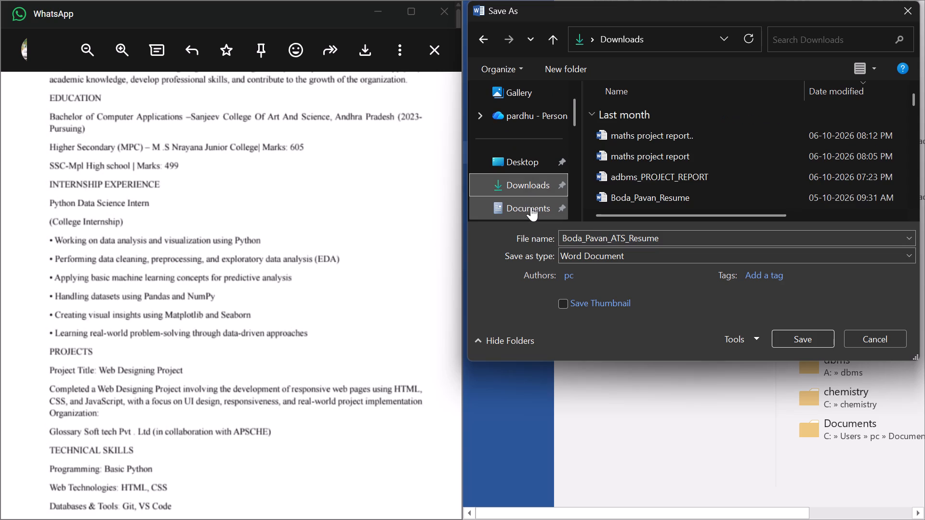
pyautogui.click(670, 231)
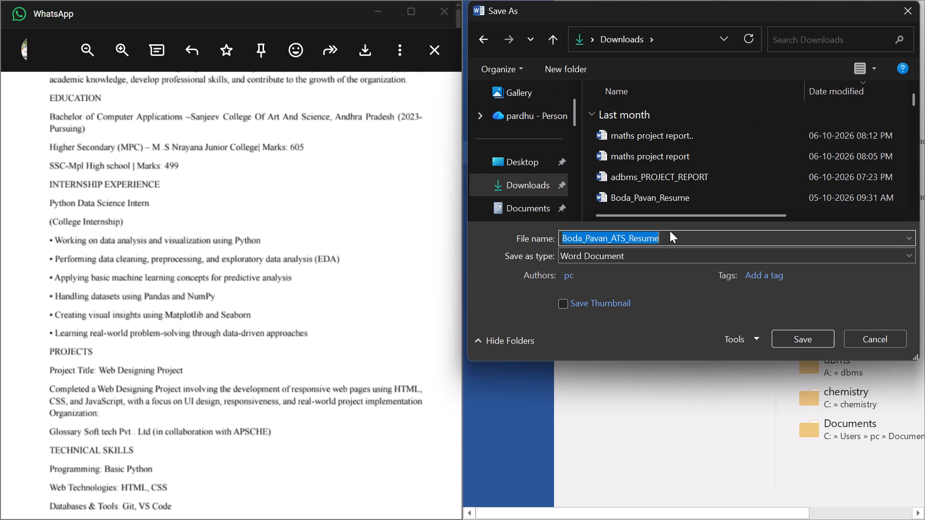
pyautogui.press('BackSpace')
pyautogui.hotkey('ctrl', 'v')
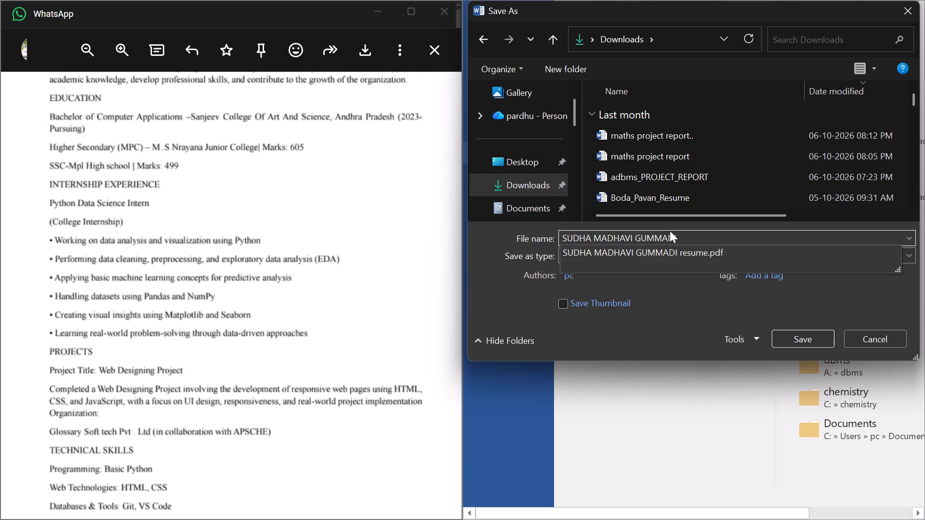
pyautogui.click(703, 243)
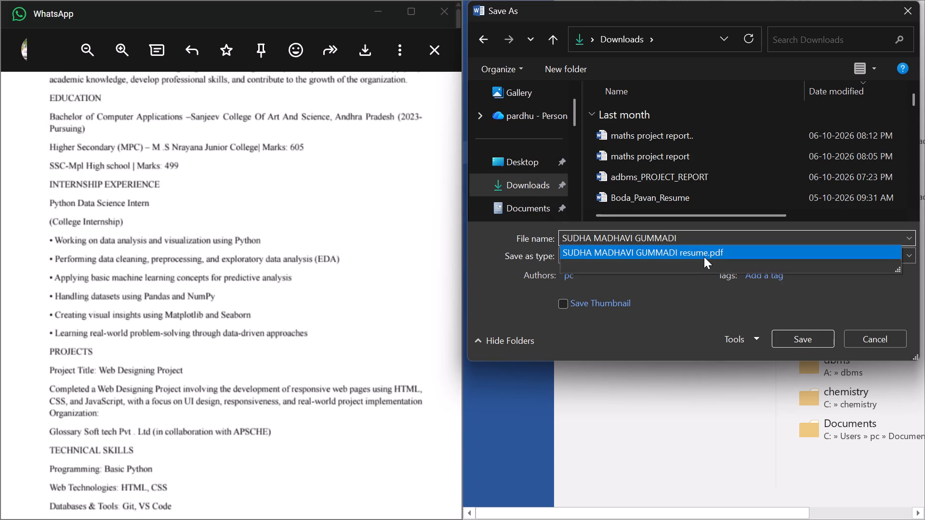
pyautogui.click(704, 257)
pyautogui.click(704, 257)
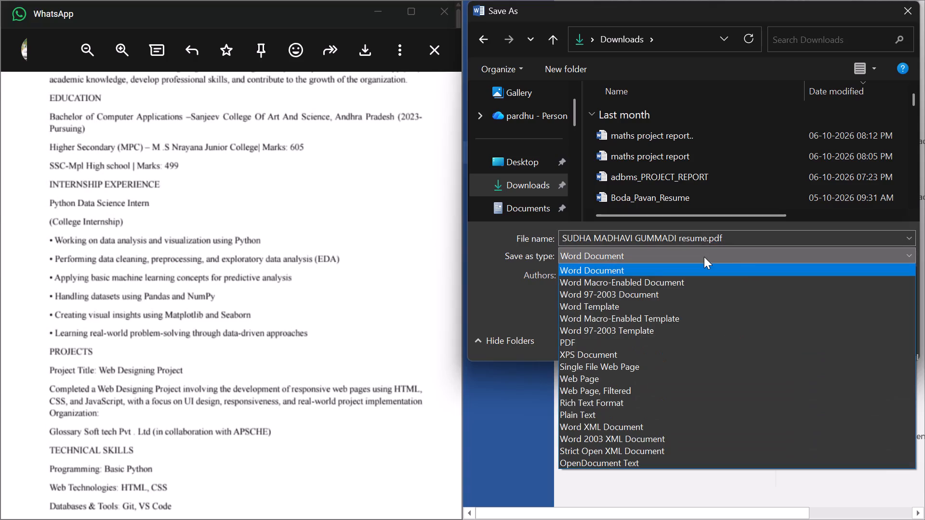
pyautogui.click(652, 339)
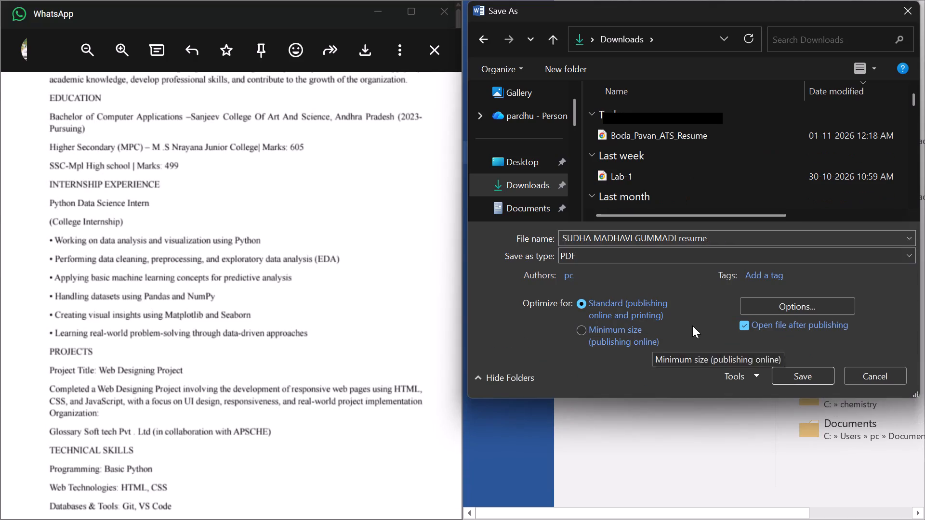
pyautogui.click(807, 380)
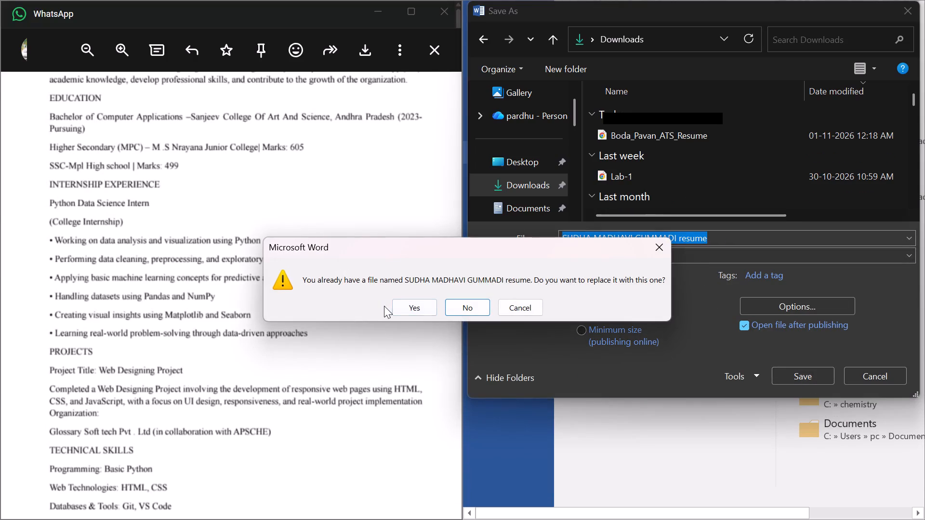
pyautogui.click(403, 307)
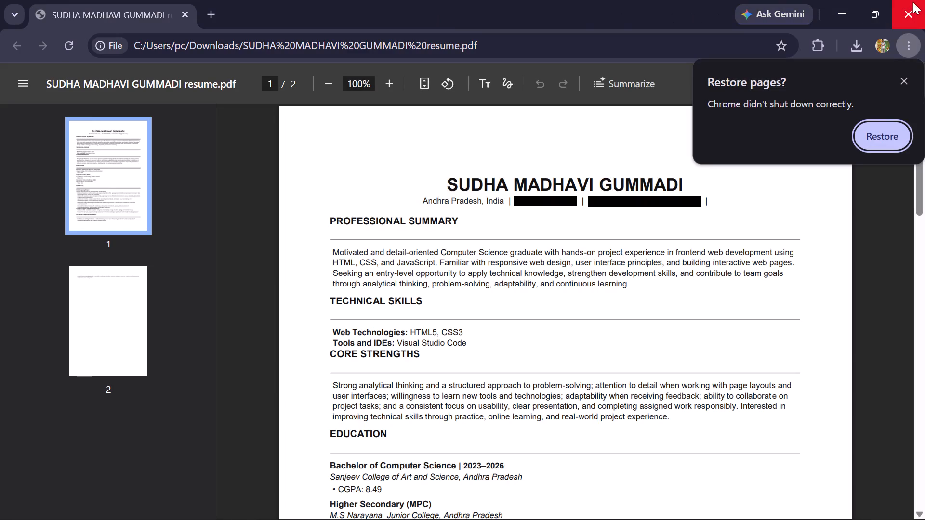
pyautogui.click(913, 2)
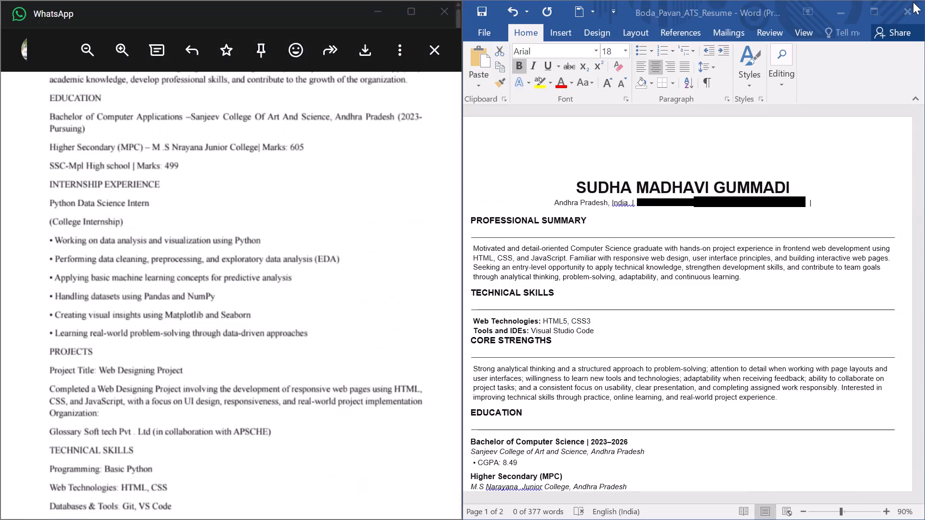
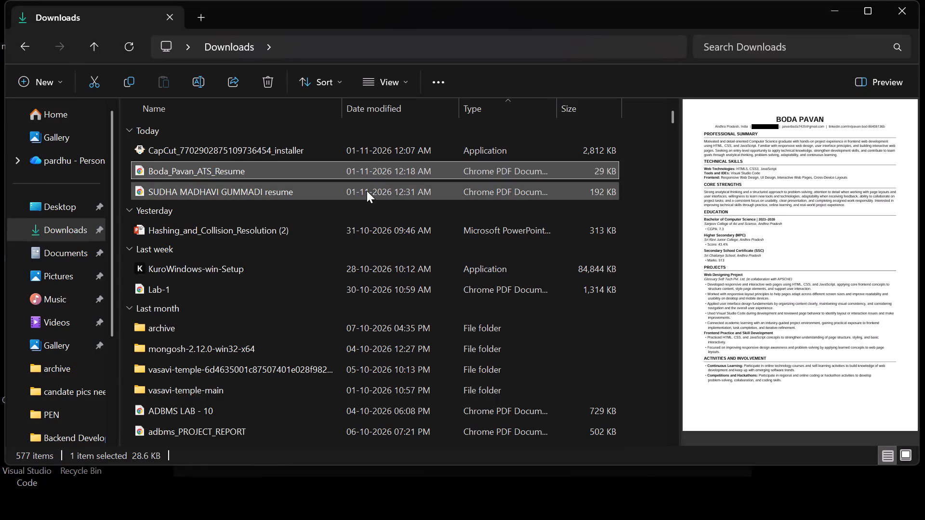
# Copy the newly exported PDF, named with the candidate's name plus "resume", from the Downloads folder to the clipboard.
pyautogui.click(367, 191)
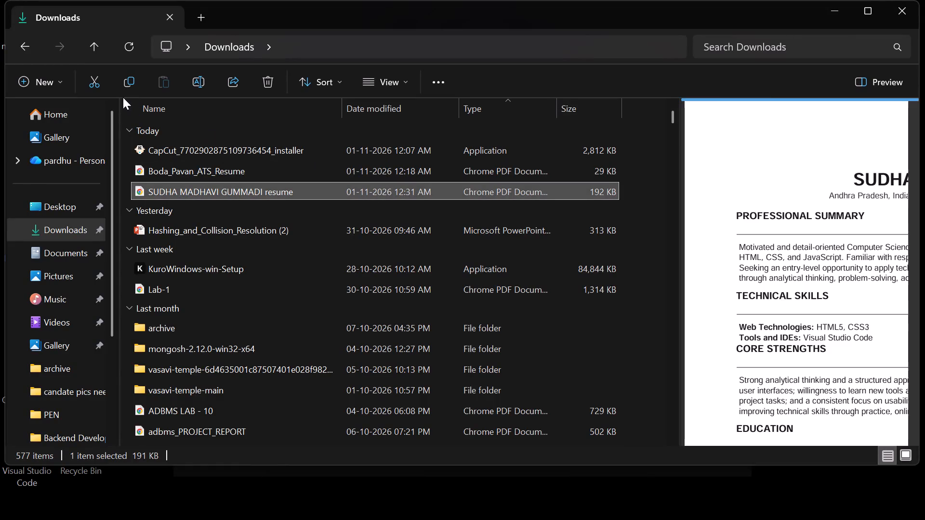
pyautogui.click(127, 86)
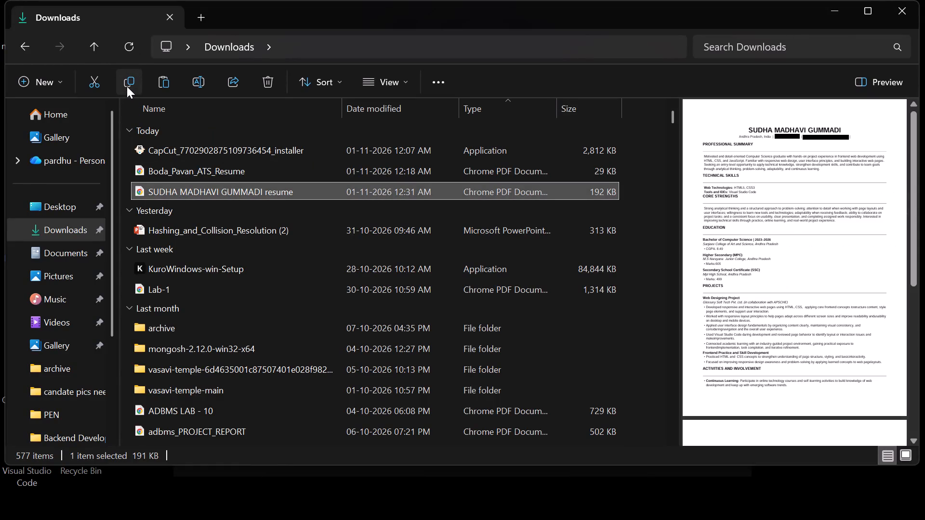
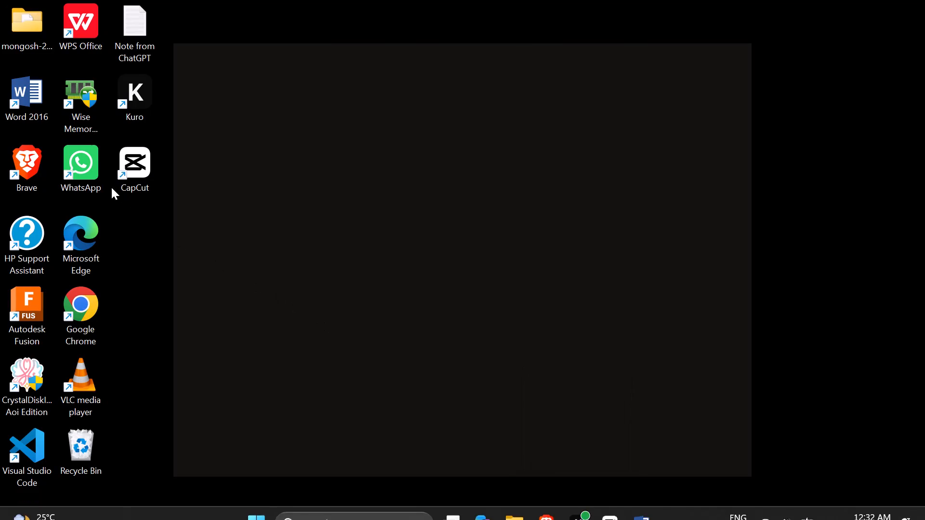
# Open WhatsApp from the desktop.
pyautogui.doubleClick(92, 174)
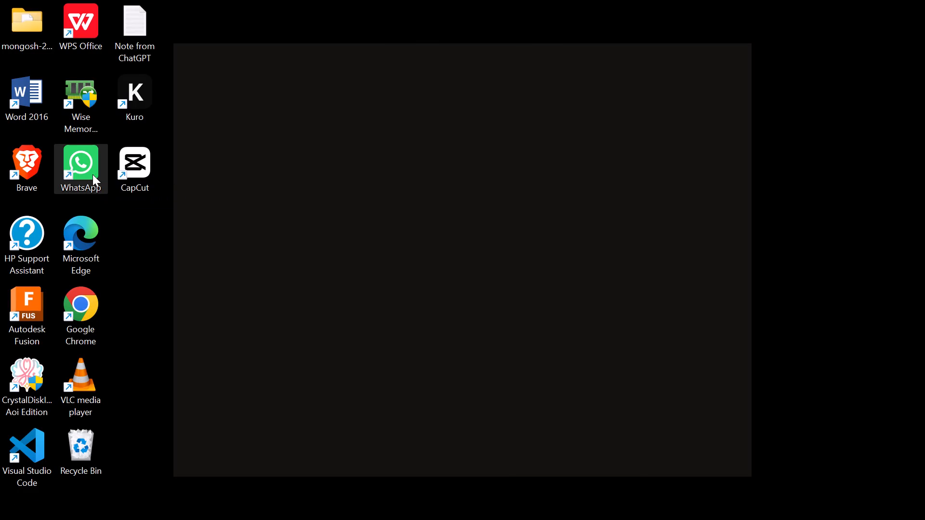
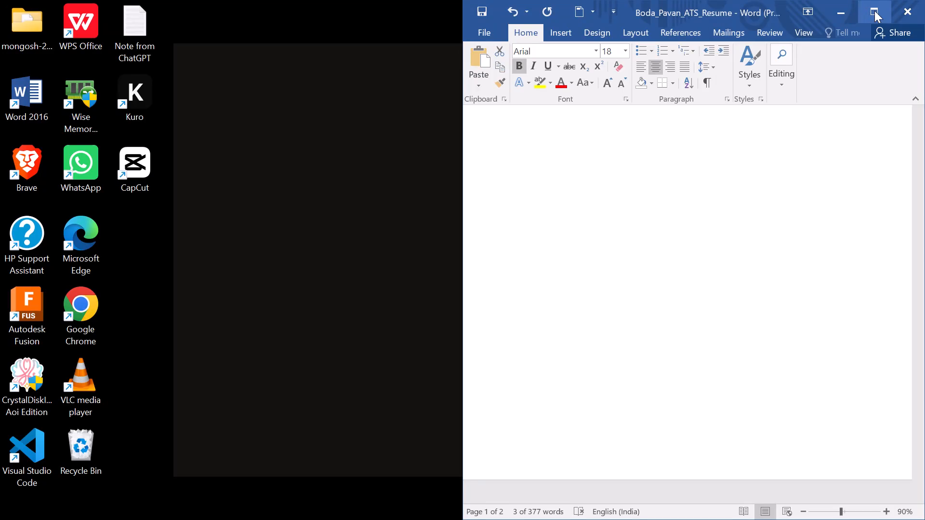
# Maximize the resume document and remove the bullet and indent from the Competitions and Hackathons item on the second page.
pyautogui.click(874, 11)
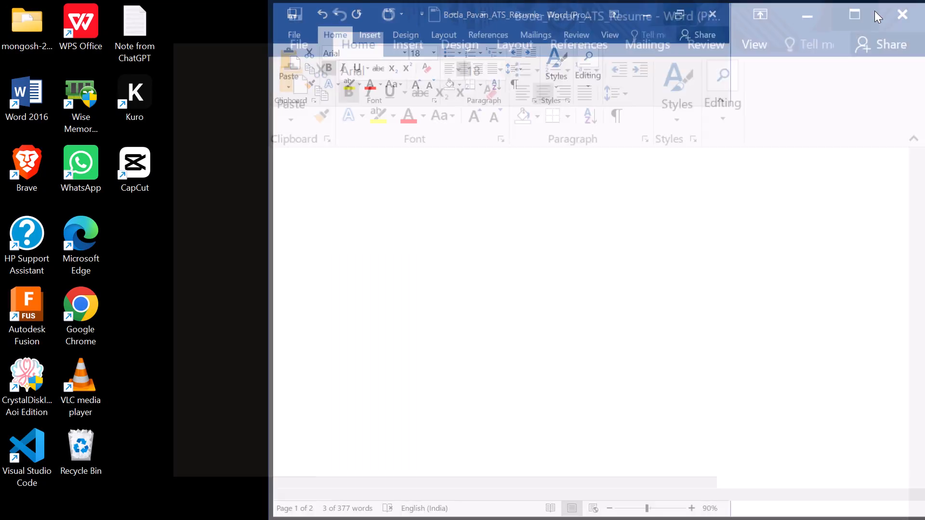
pyautogui.scroll(2, 582, 213)
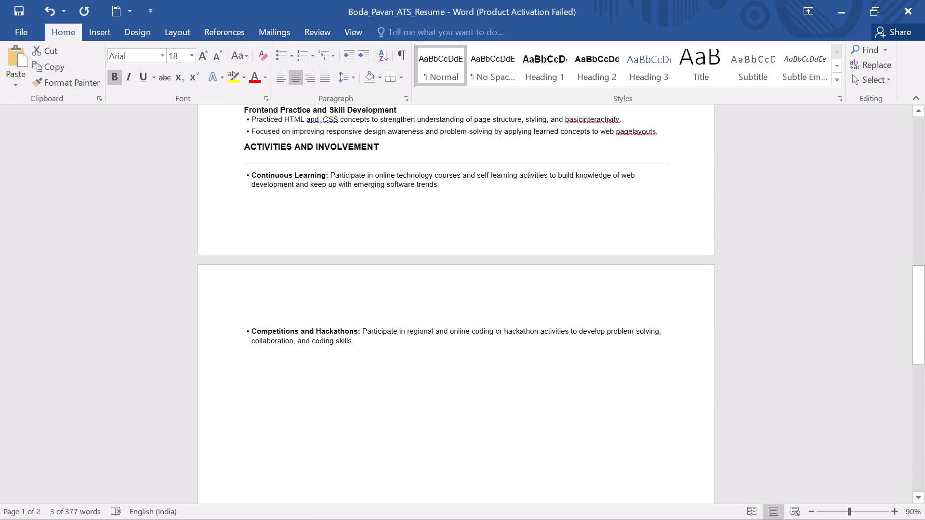
pyautogui.click(239, 333)
pyautogui.press('Left')
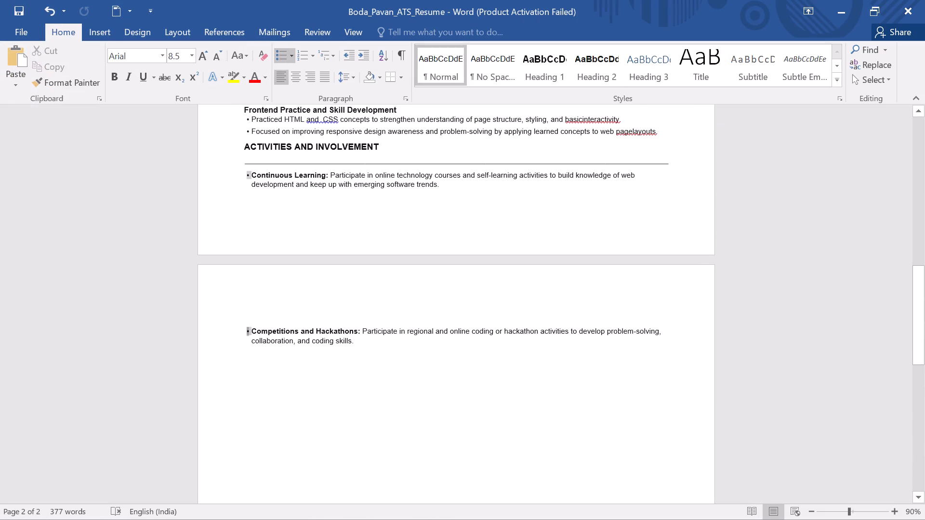
pyautogui.press('BackSpace')
pyautogui.press('BackSpace')
pyautogui.press('BackSpace')
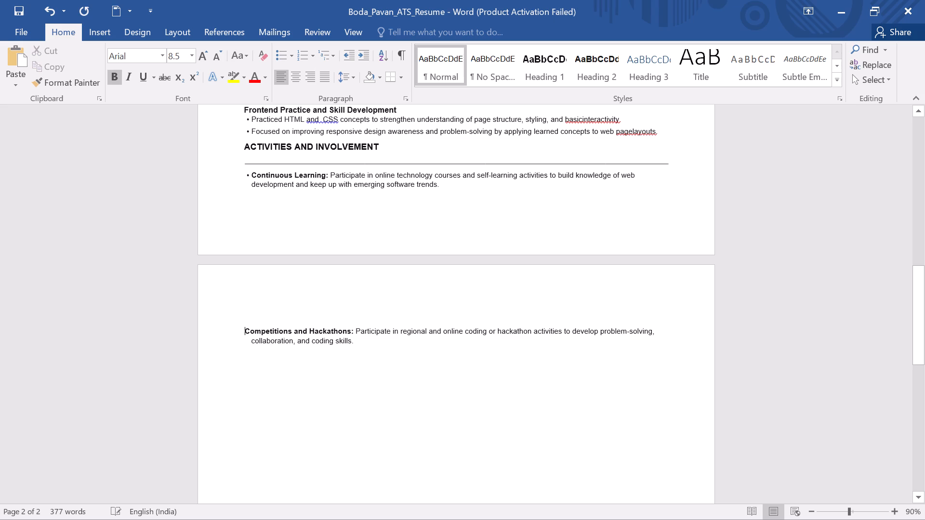
pyautogui.press('BackSpace')
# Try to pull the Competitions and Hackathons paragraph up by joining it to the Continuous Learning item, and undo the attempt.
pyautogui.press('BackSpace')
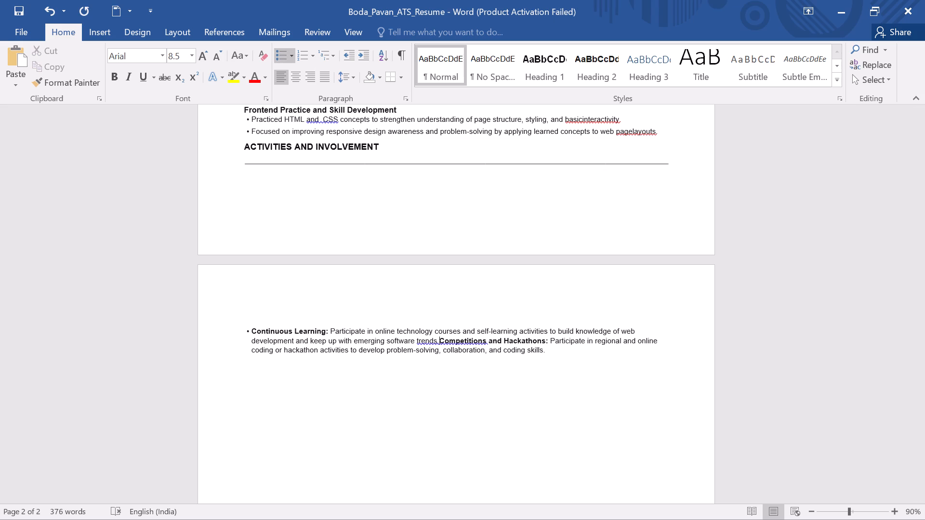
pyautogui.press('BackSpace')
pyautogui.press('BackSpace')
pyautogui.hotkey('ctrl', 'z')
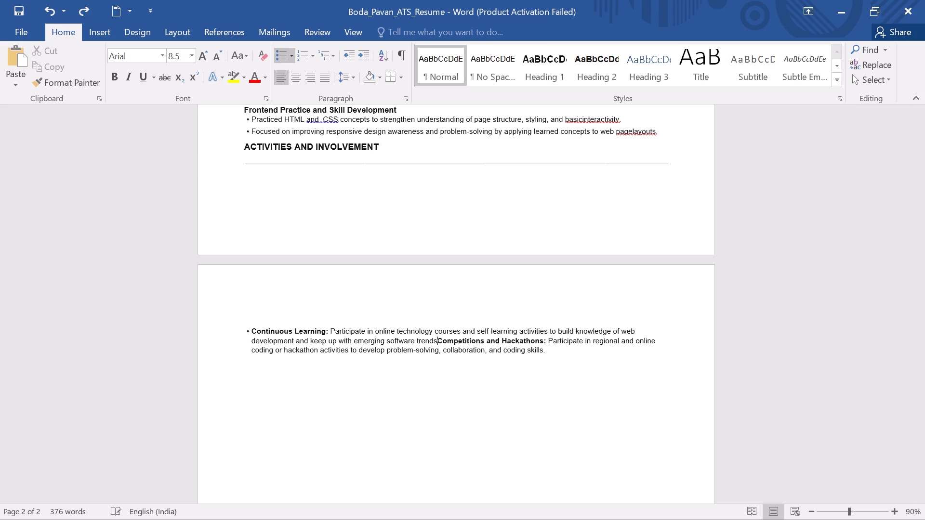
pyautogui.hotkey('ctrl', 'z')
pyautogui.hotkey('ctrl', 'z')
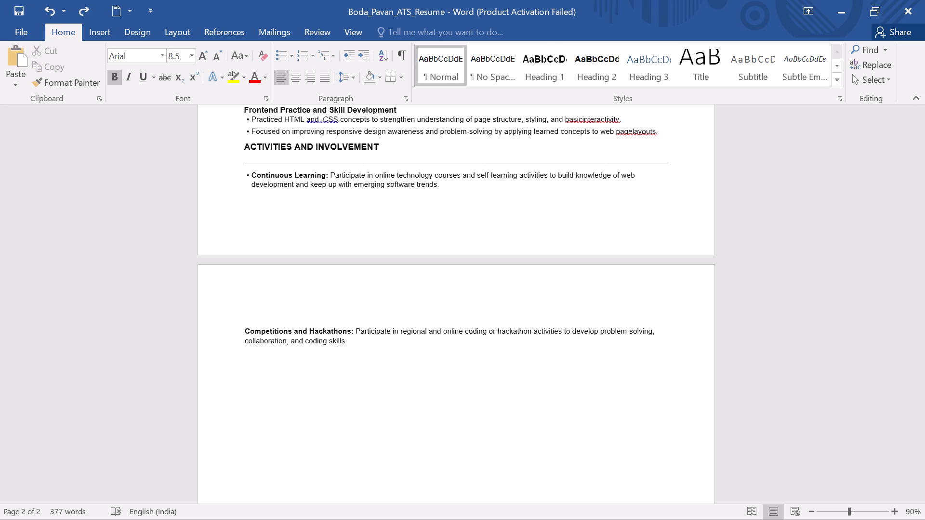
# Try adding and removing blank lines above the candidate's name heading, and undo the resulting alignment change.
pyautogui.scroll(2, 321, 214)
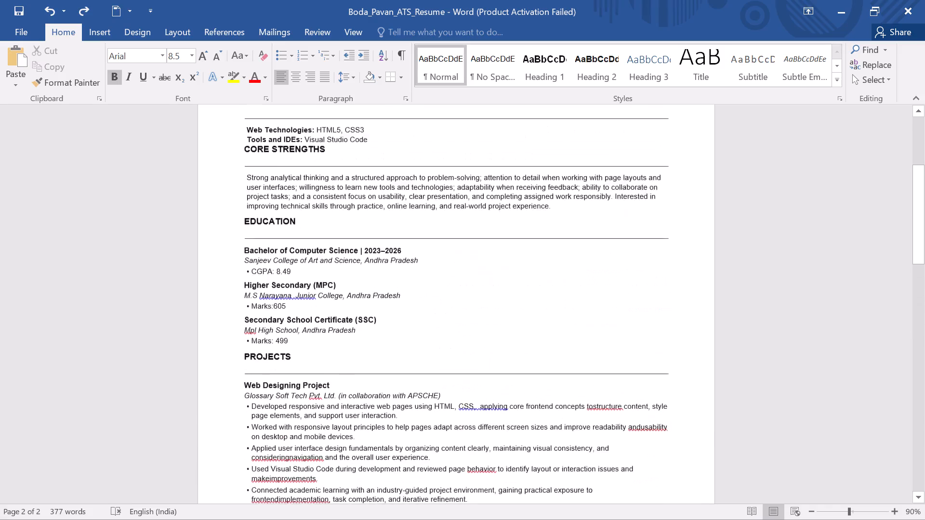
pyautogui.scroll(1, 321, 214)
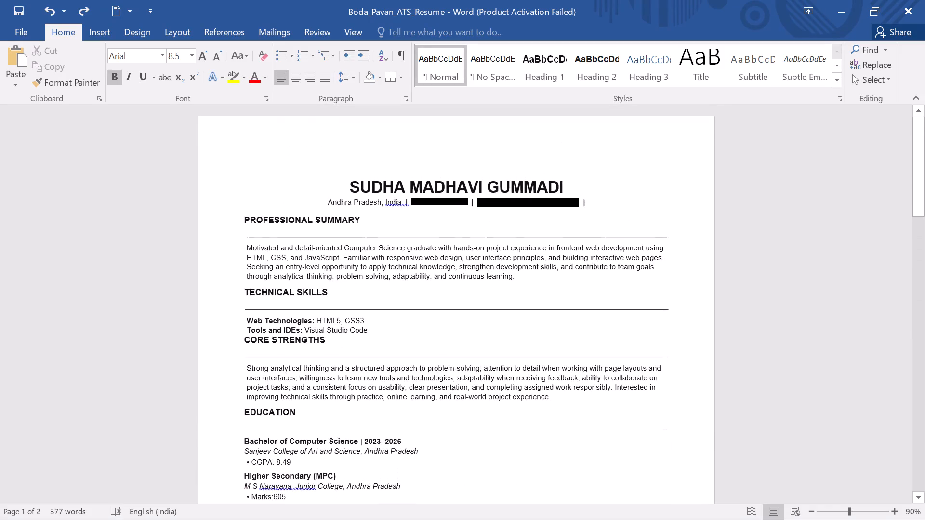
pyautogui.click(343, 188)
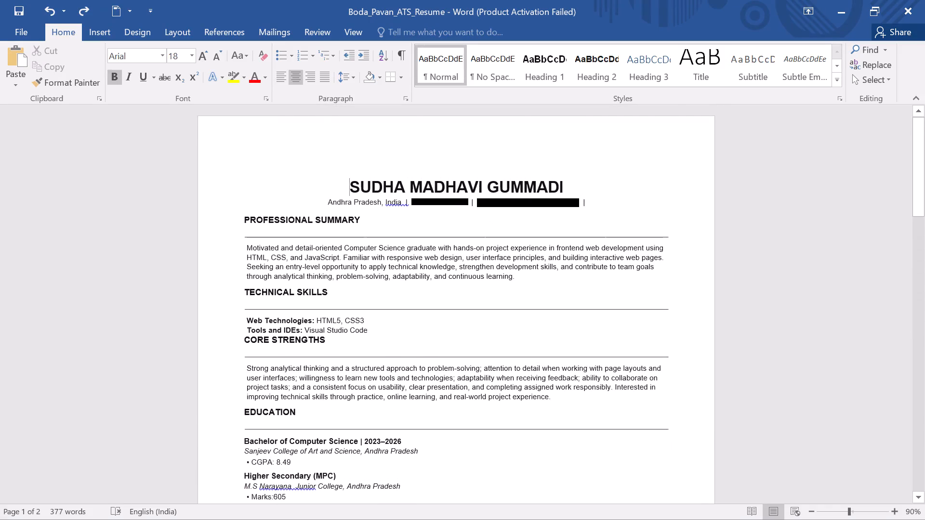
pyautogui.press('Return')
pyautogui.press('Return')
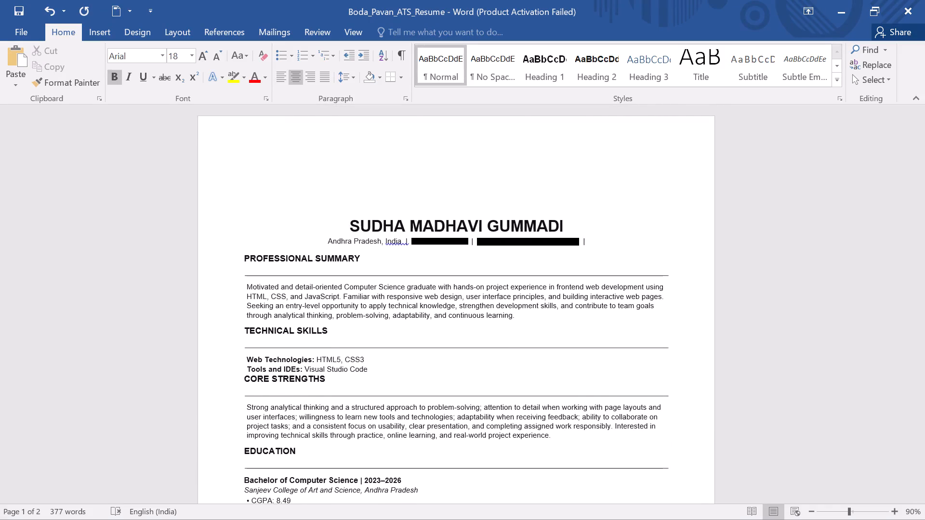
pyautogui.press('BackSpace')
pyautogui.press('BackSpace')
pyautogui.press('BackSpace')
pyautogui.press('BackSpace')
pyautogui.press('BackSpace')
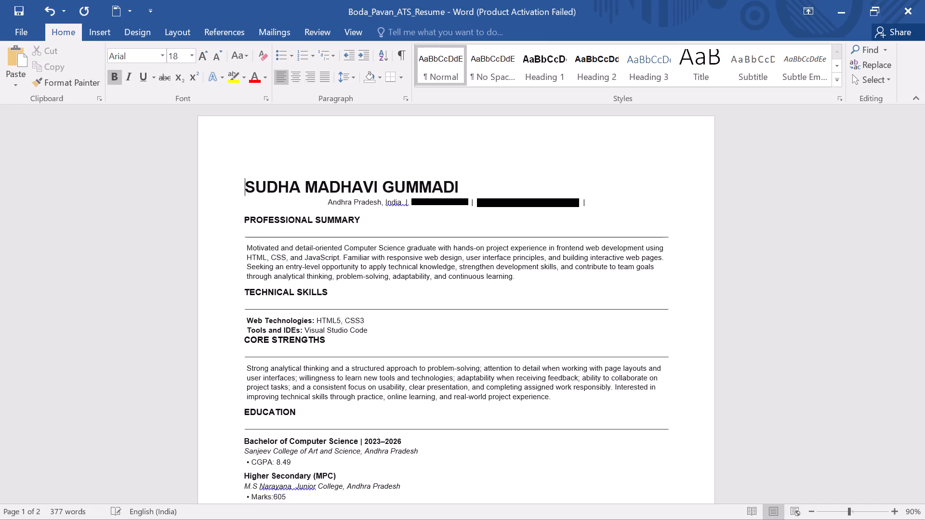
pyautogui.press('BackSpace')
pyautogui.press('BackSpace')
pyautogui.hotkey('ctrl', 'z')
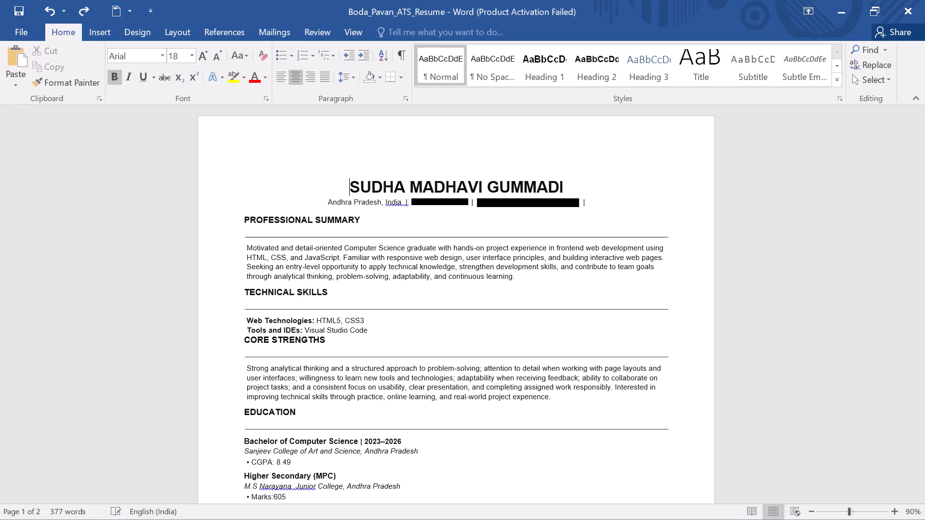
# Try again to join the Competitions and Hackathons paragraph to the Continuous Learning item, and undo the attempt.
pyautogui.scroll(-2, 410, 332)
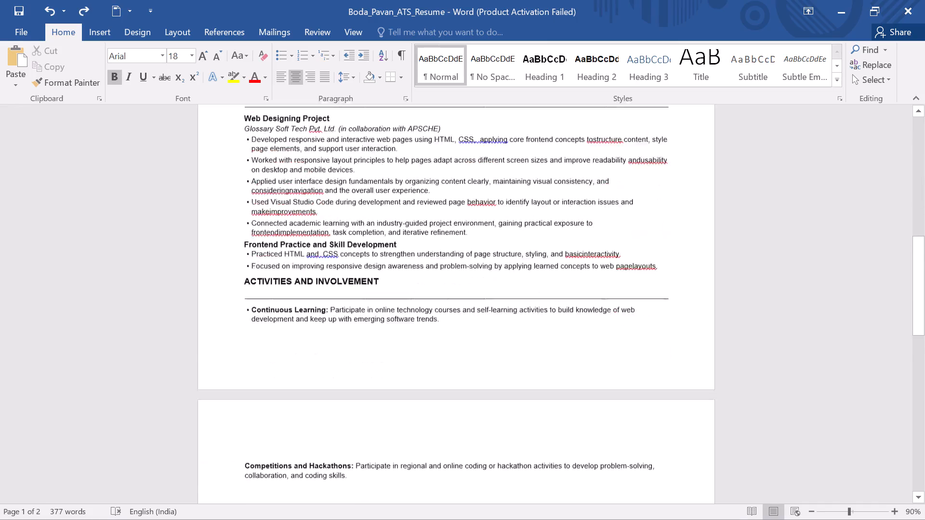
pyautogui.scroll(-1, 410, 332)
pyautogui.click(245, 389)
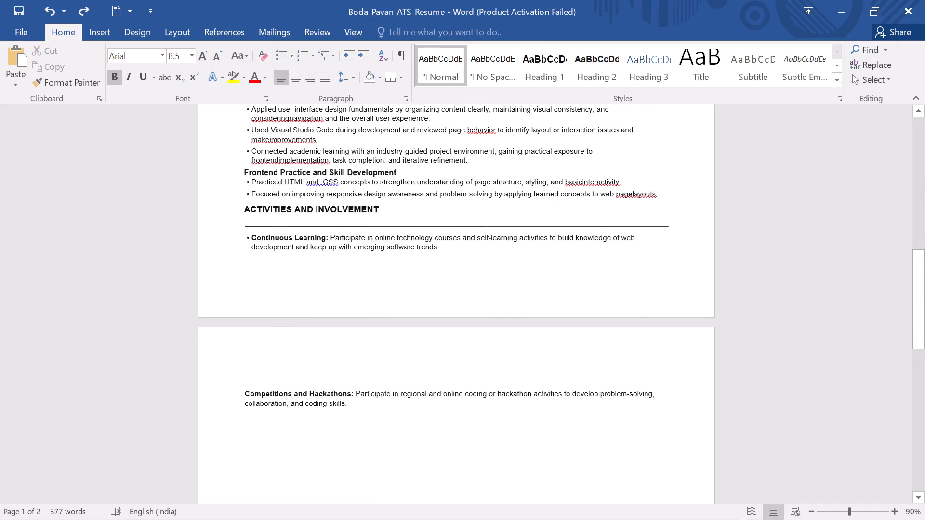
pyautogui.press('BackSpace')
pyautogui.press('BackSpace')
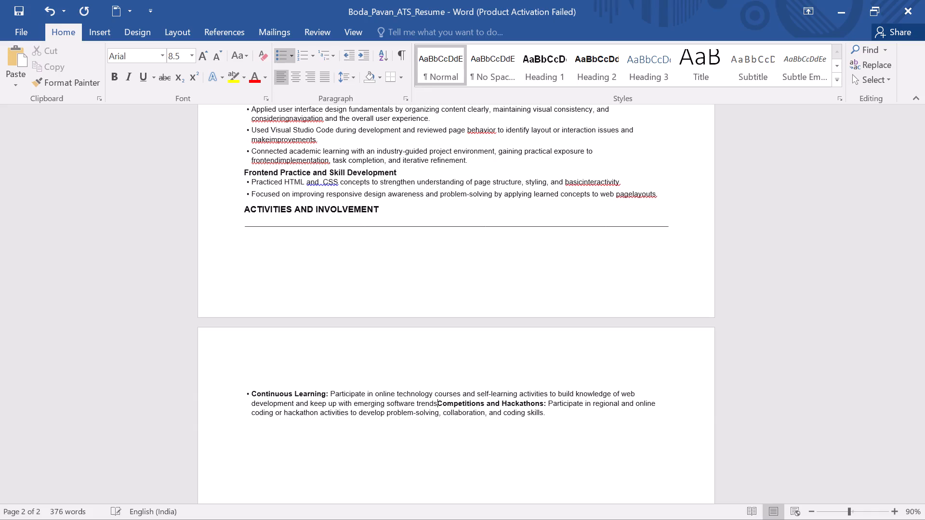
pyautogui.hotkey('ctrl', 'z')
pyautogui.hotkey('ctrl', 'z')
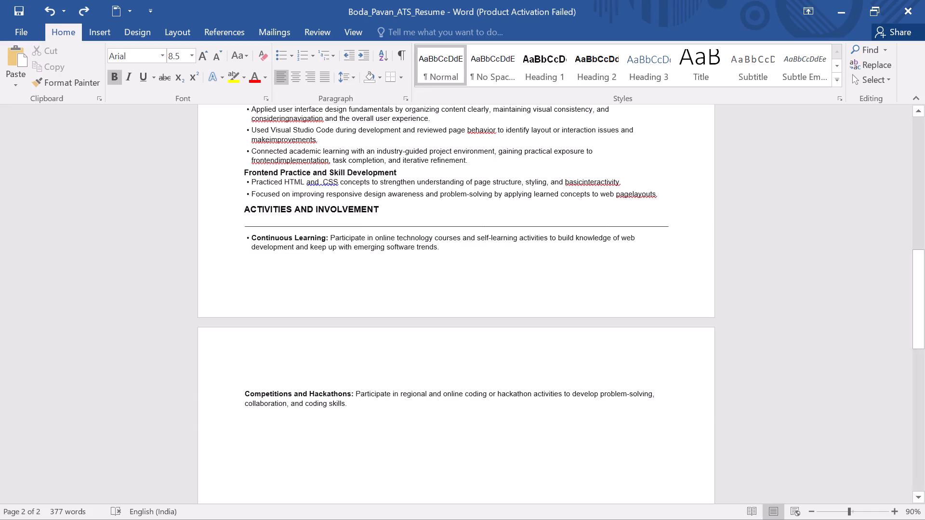
# Examine the resume's section spacing and page break from Professional Summary through Activities and Involvement.
pyautogui.scroll(2, 343, 319)
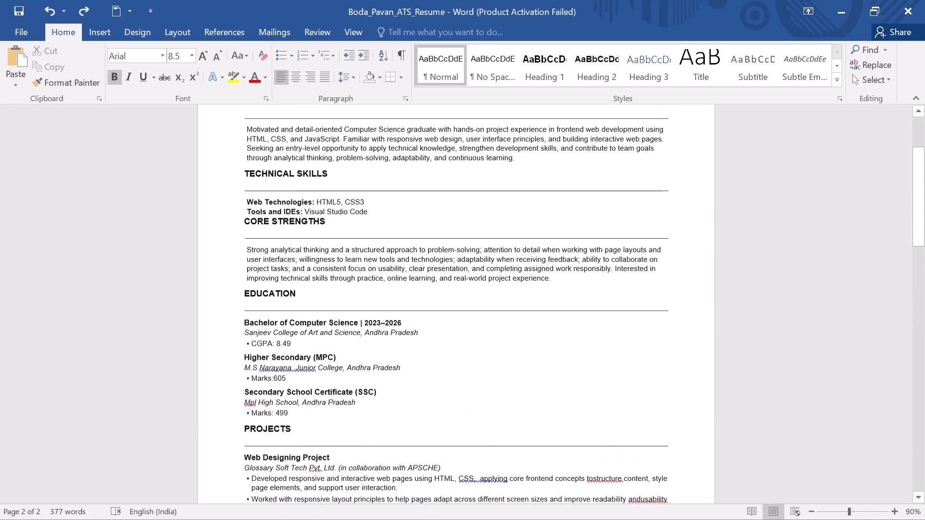
pyautogui.scroll(-2, 343, 319)
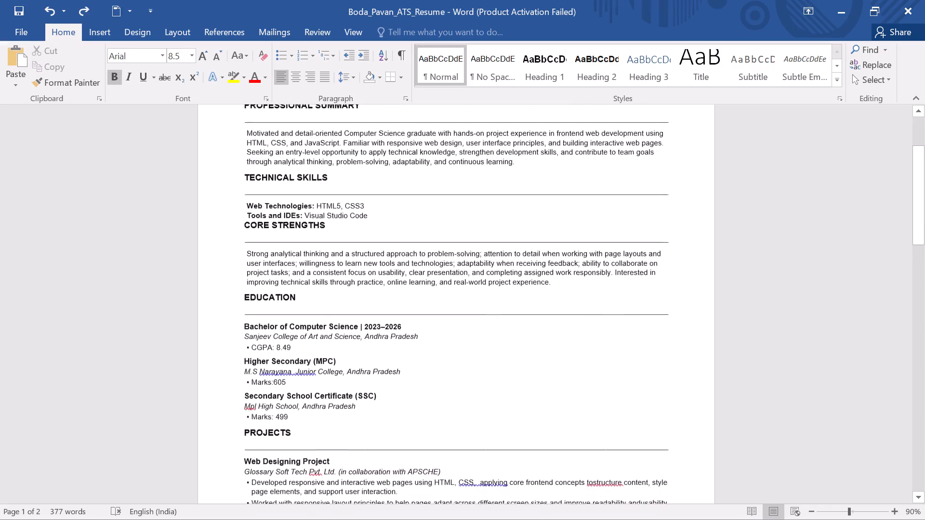
pyautogui.scroll(-2, 343, 319)
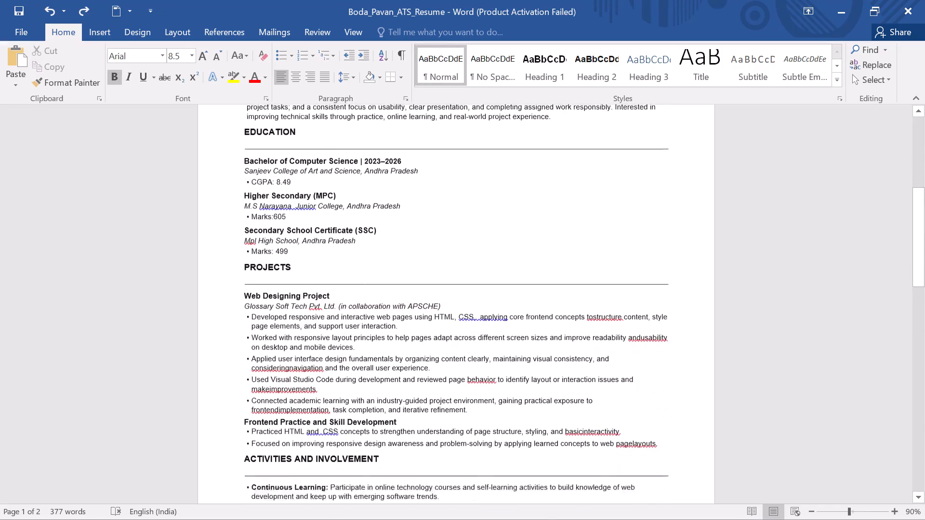
pyautogui.scroll(-2, 343, 319)
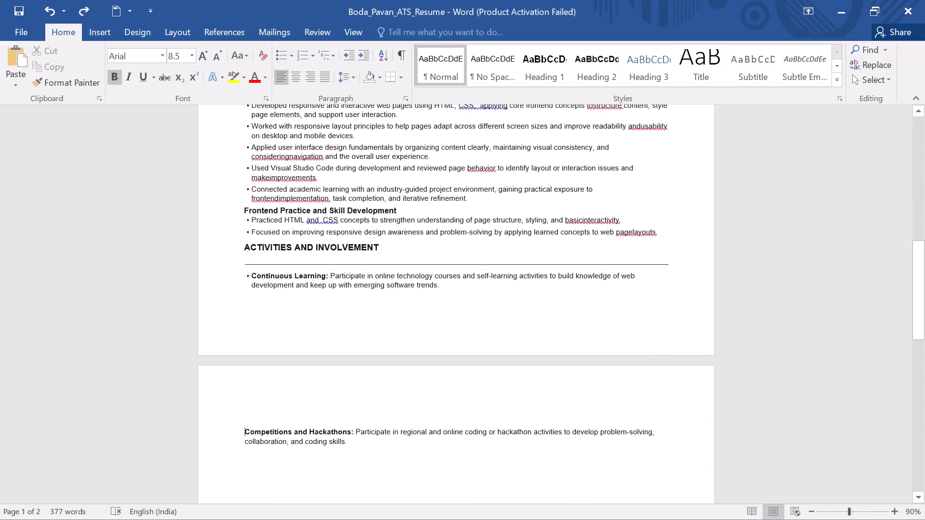
pyautogui.scroll(1, 343, 319)
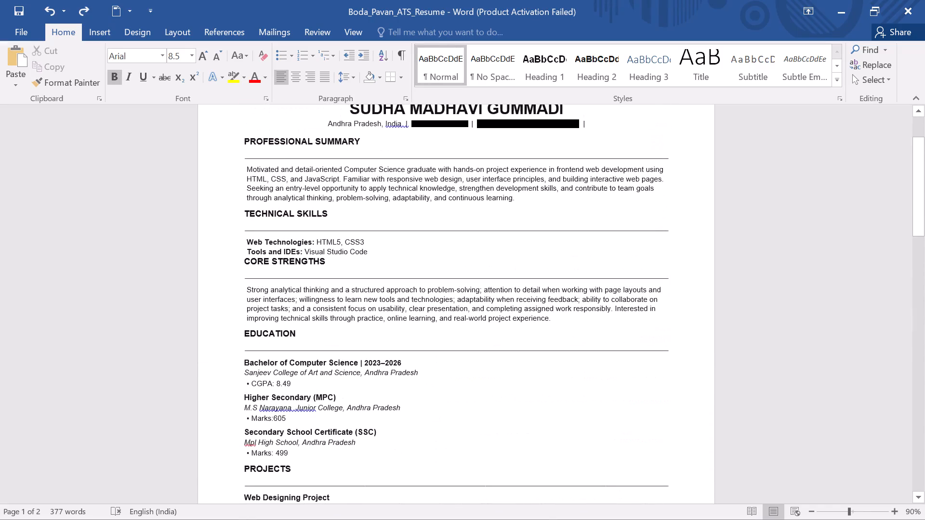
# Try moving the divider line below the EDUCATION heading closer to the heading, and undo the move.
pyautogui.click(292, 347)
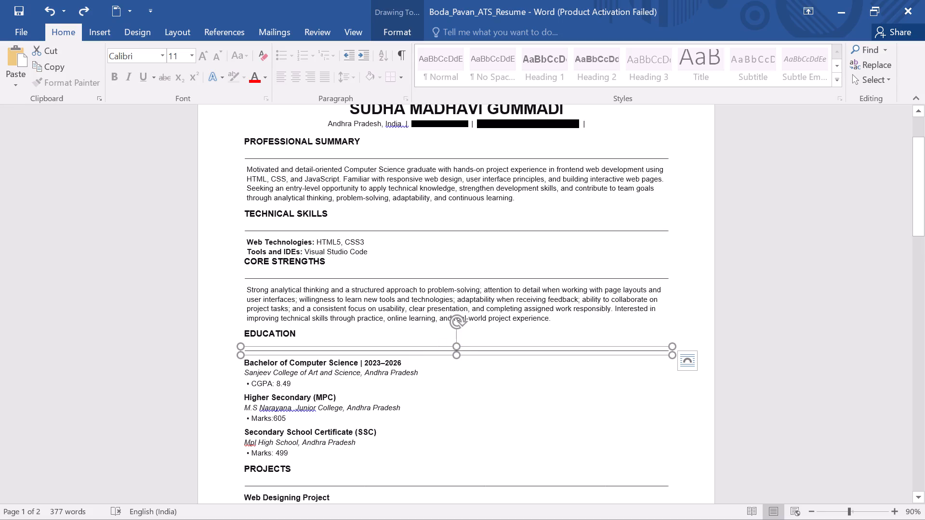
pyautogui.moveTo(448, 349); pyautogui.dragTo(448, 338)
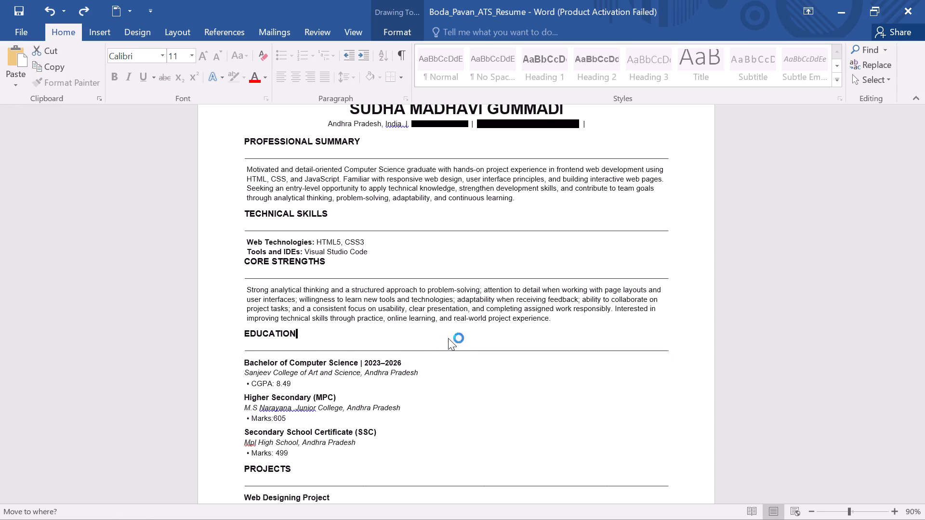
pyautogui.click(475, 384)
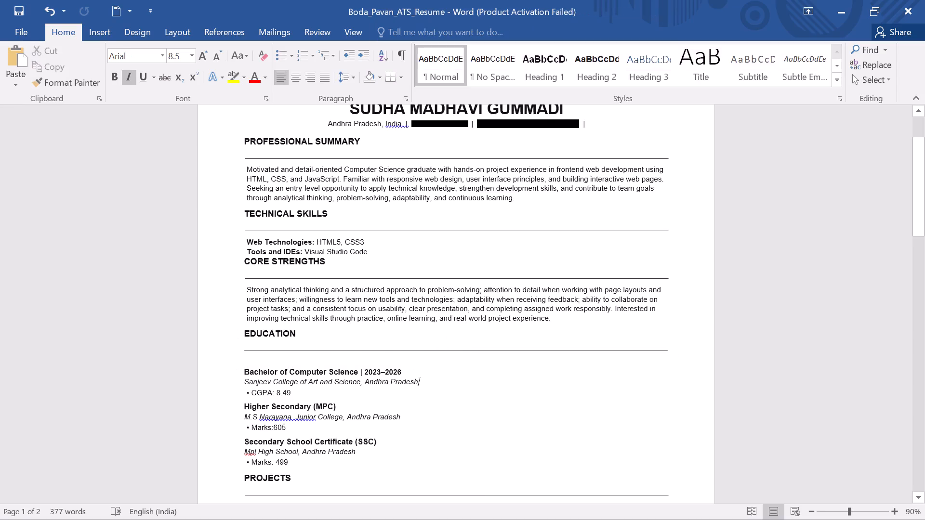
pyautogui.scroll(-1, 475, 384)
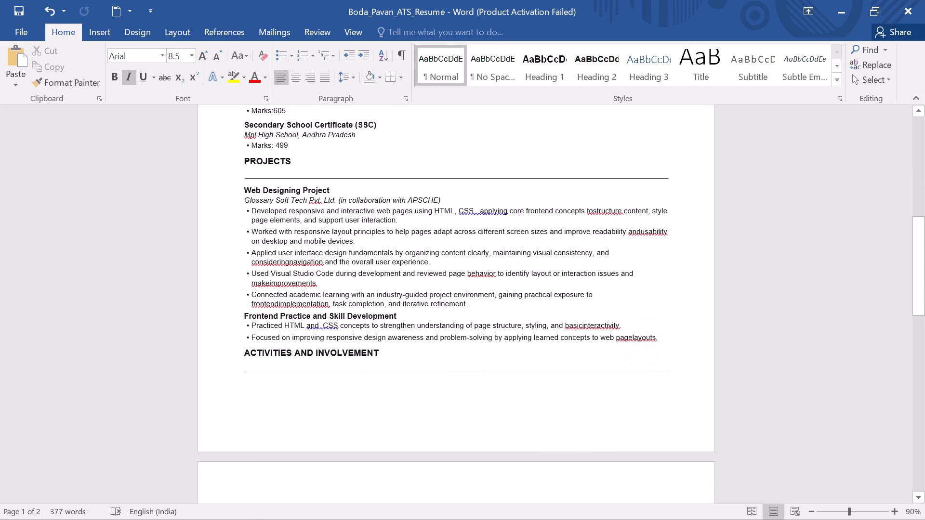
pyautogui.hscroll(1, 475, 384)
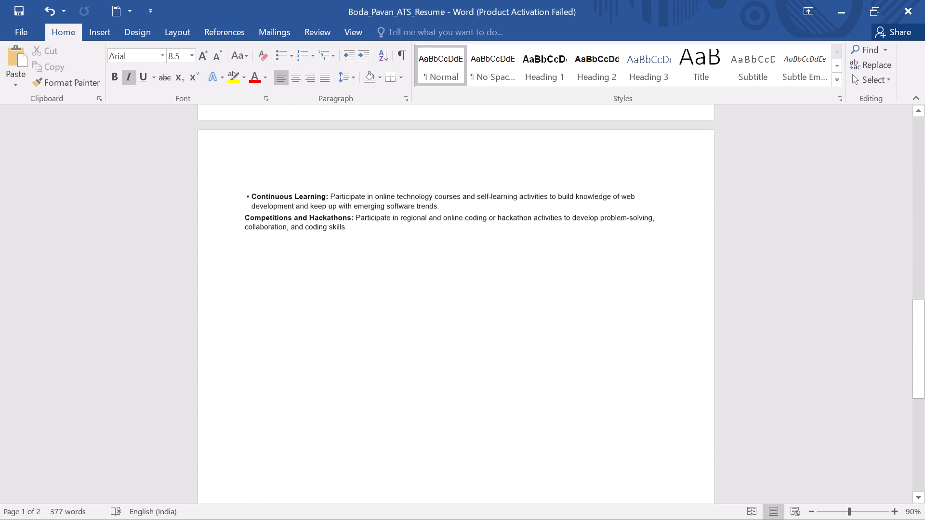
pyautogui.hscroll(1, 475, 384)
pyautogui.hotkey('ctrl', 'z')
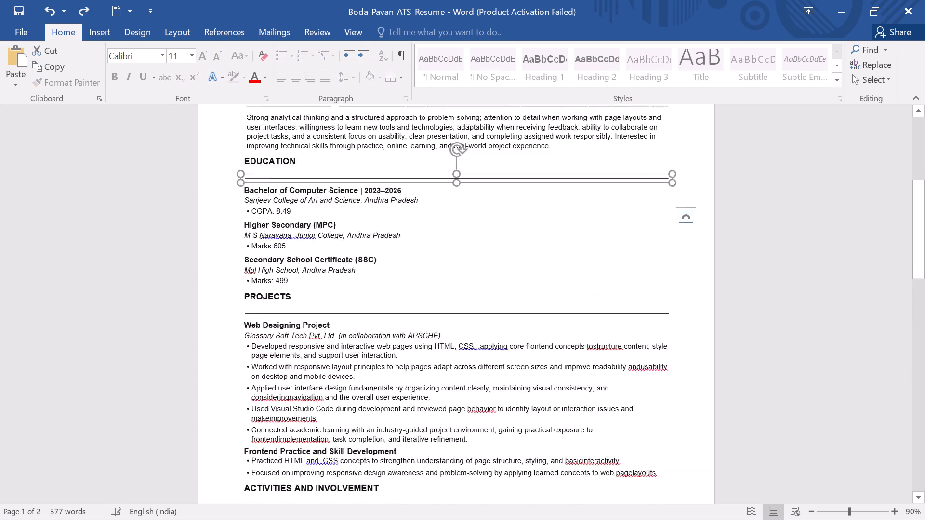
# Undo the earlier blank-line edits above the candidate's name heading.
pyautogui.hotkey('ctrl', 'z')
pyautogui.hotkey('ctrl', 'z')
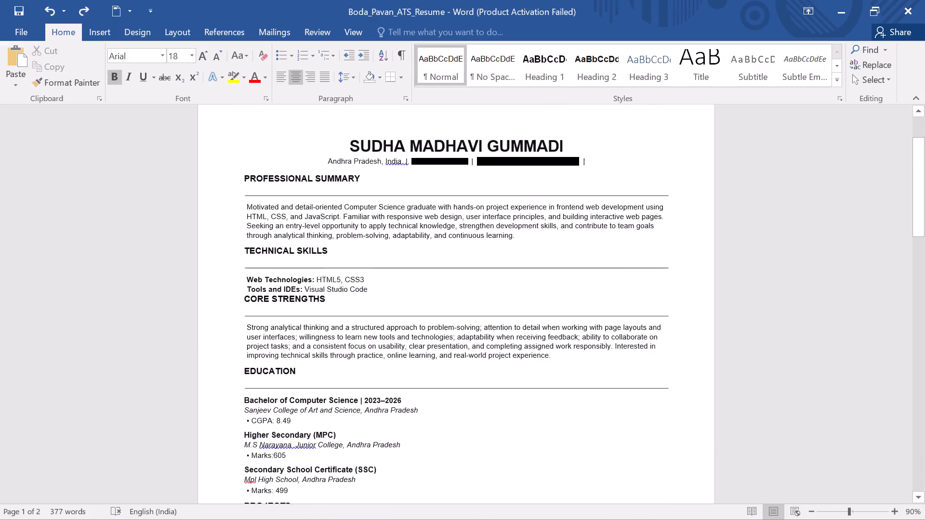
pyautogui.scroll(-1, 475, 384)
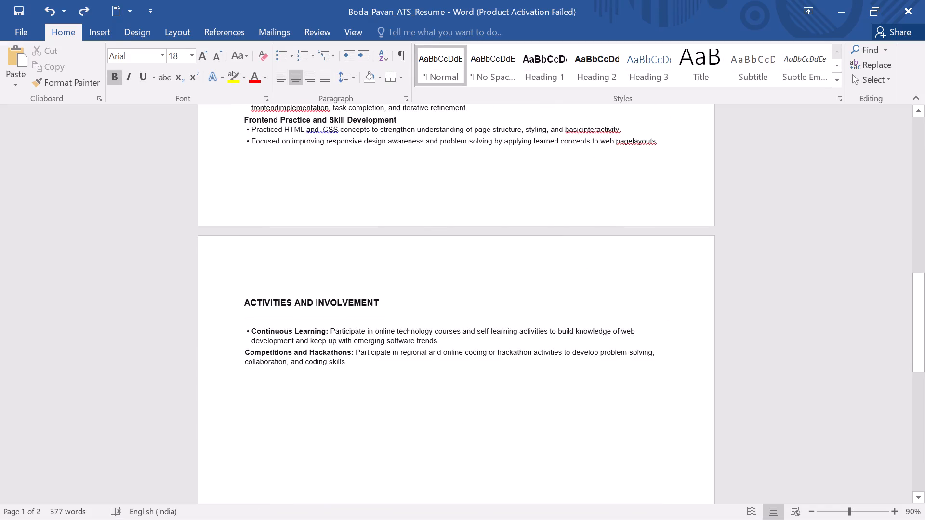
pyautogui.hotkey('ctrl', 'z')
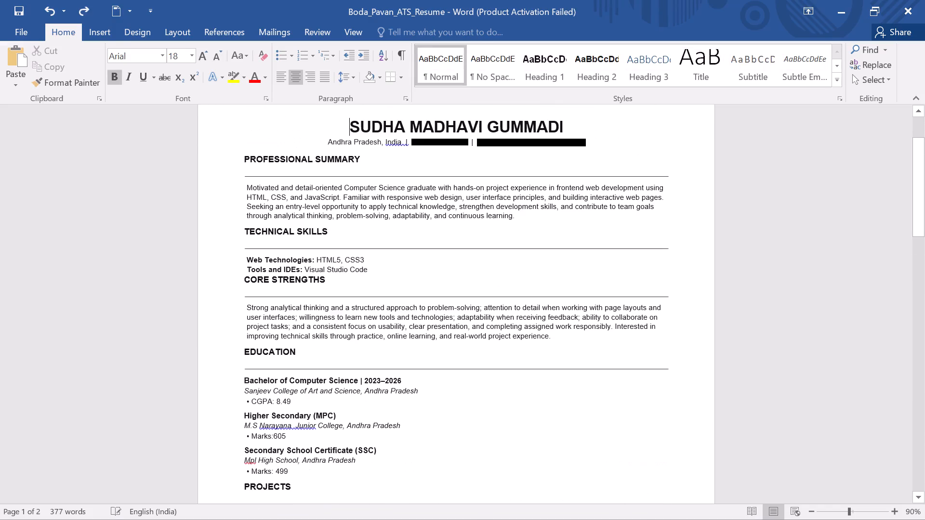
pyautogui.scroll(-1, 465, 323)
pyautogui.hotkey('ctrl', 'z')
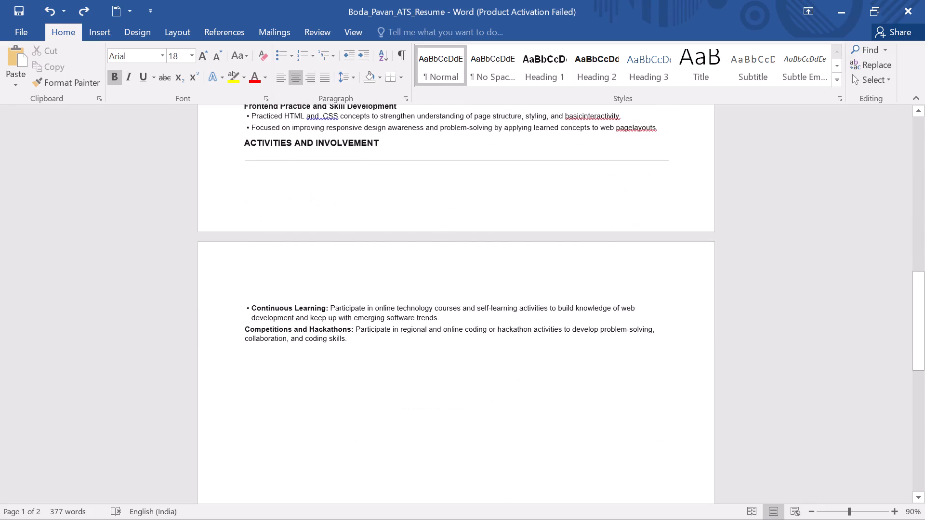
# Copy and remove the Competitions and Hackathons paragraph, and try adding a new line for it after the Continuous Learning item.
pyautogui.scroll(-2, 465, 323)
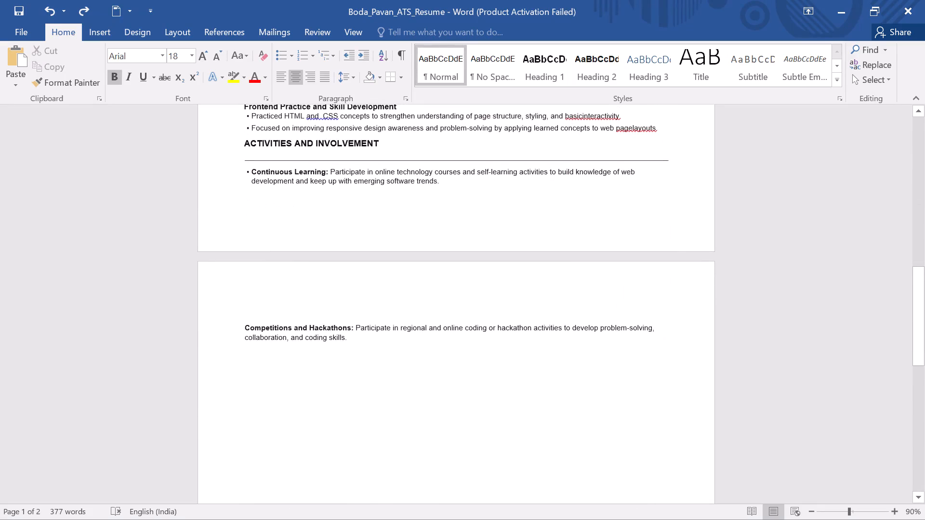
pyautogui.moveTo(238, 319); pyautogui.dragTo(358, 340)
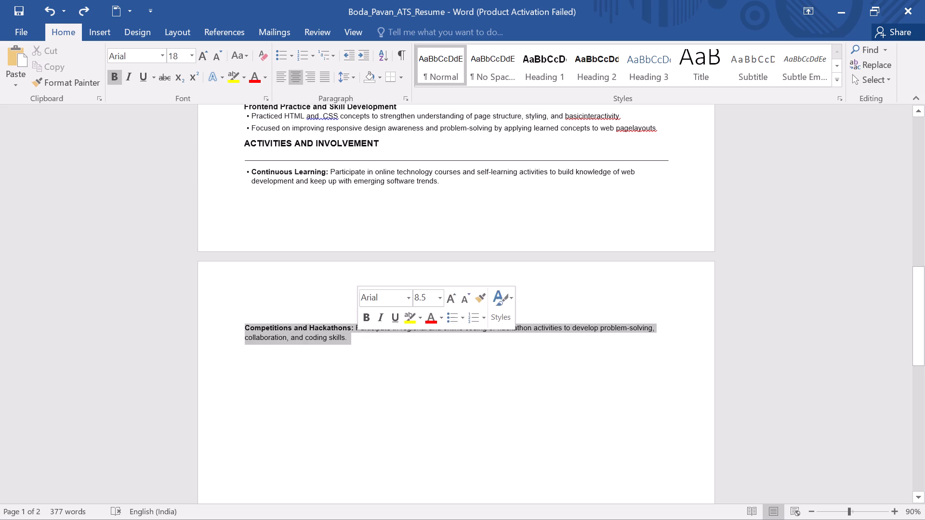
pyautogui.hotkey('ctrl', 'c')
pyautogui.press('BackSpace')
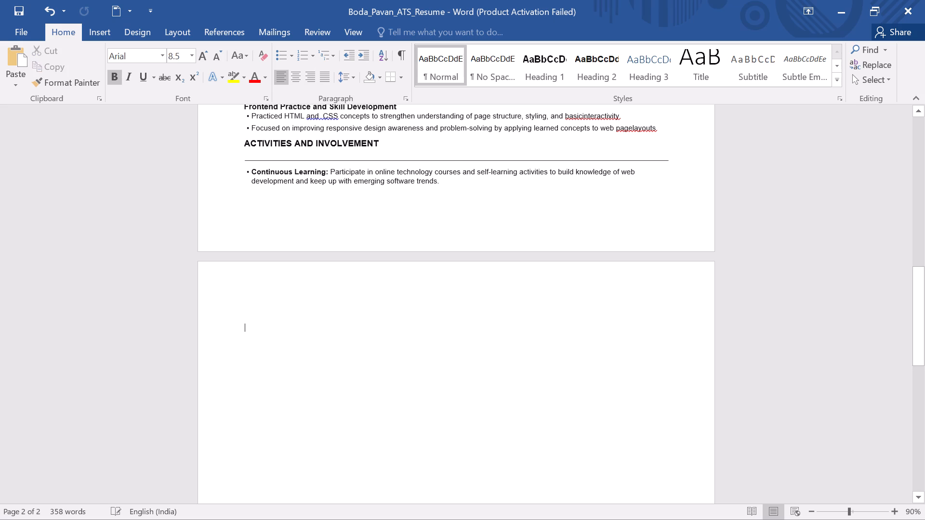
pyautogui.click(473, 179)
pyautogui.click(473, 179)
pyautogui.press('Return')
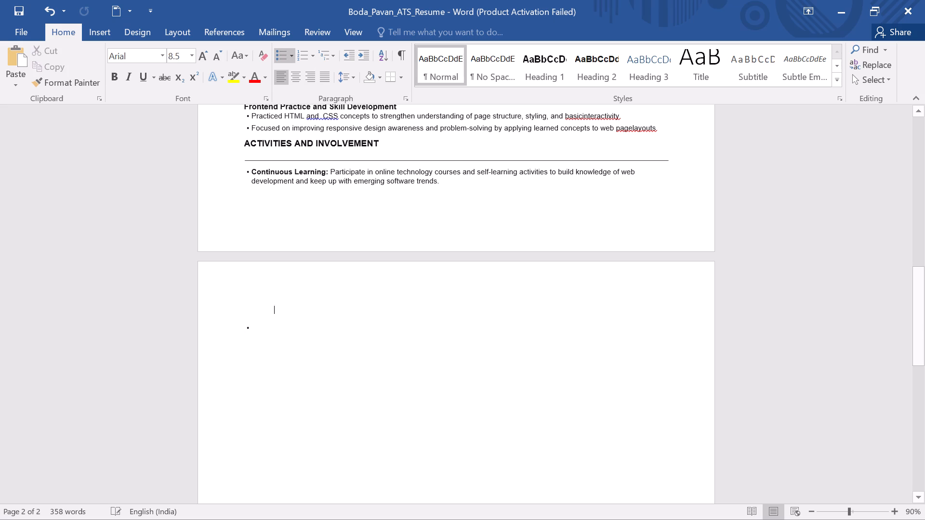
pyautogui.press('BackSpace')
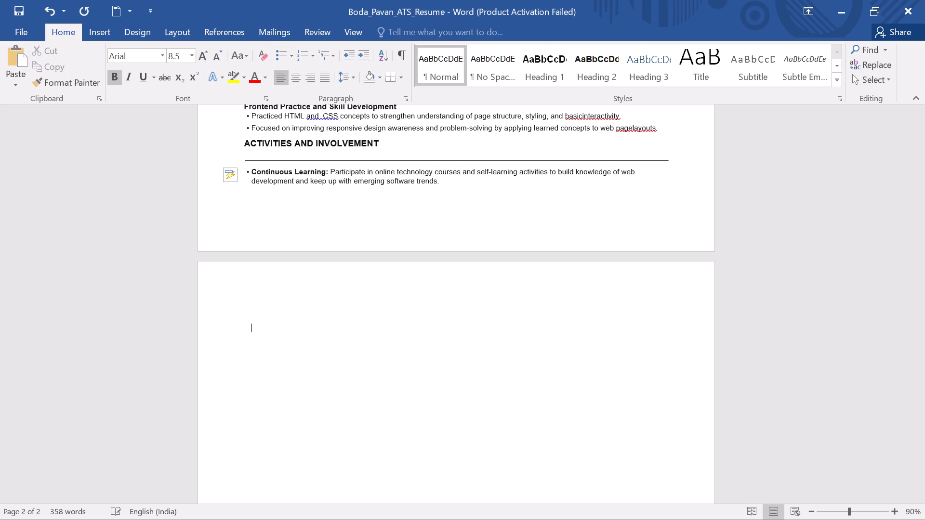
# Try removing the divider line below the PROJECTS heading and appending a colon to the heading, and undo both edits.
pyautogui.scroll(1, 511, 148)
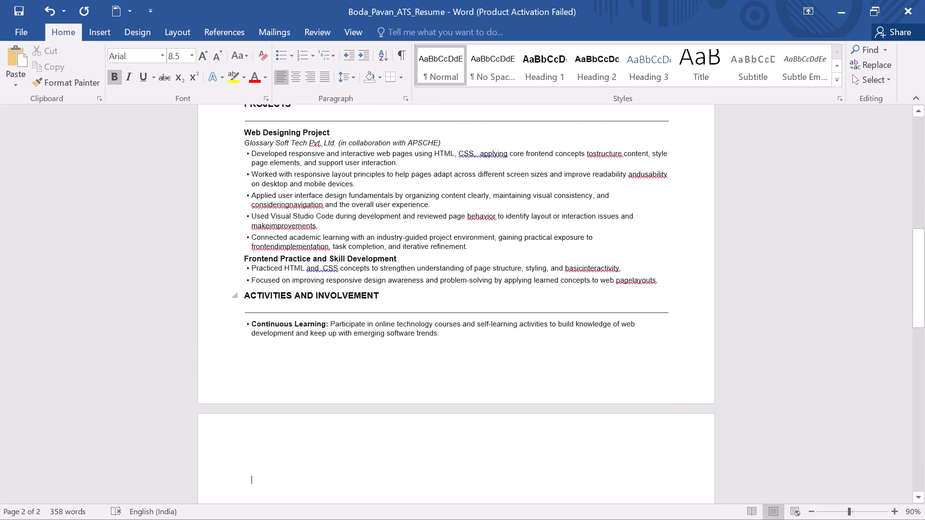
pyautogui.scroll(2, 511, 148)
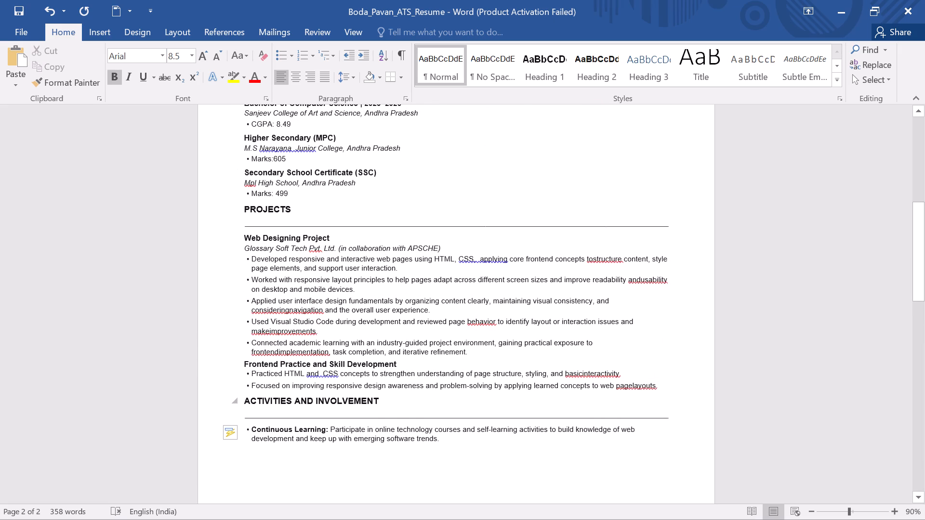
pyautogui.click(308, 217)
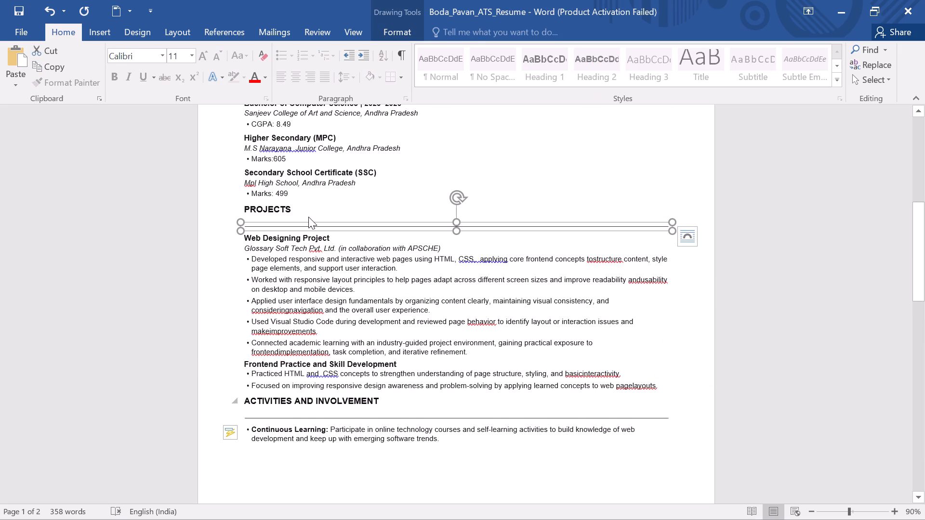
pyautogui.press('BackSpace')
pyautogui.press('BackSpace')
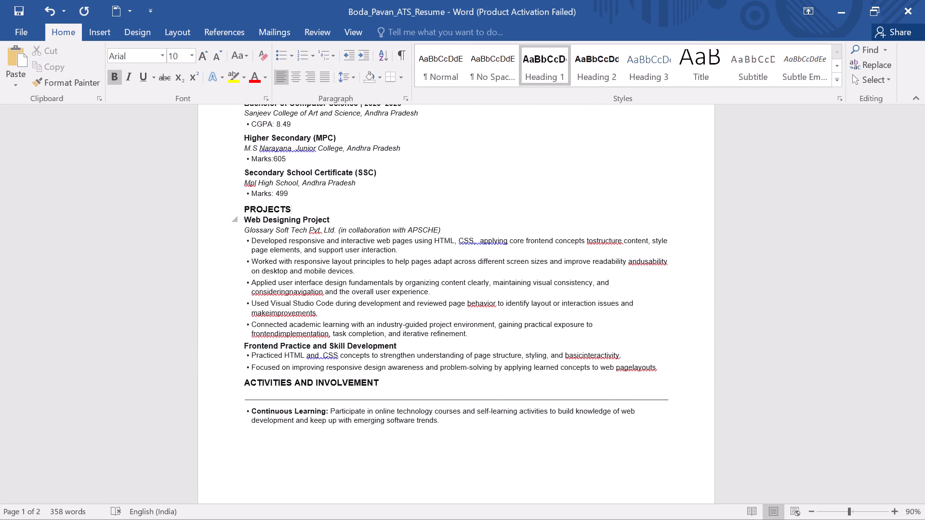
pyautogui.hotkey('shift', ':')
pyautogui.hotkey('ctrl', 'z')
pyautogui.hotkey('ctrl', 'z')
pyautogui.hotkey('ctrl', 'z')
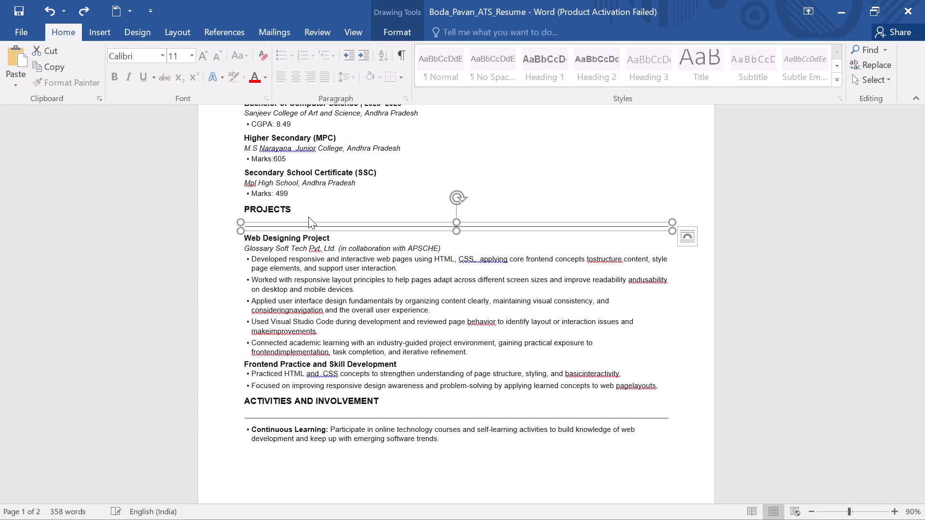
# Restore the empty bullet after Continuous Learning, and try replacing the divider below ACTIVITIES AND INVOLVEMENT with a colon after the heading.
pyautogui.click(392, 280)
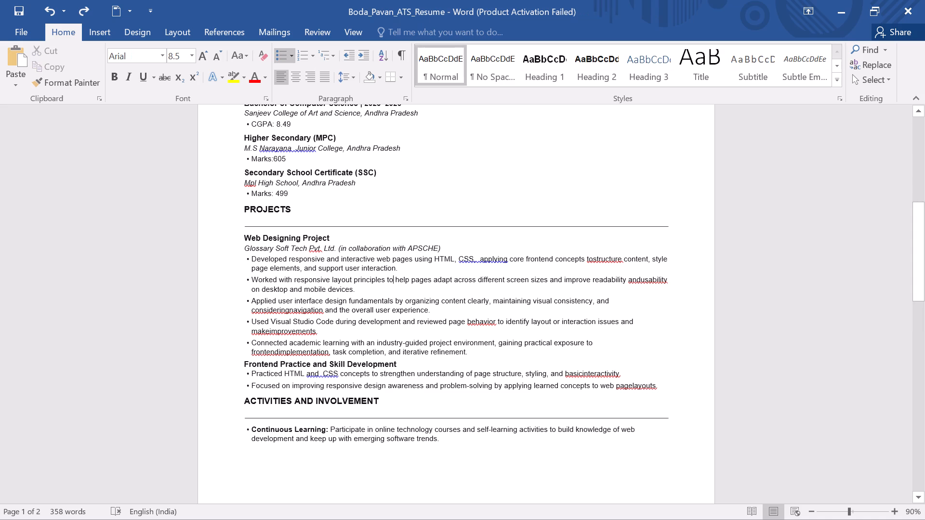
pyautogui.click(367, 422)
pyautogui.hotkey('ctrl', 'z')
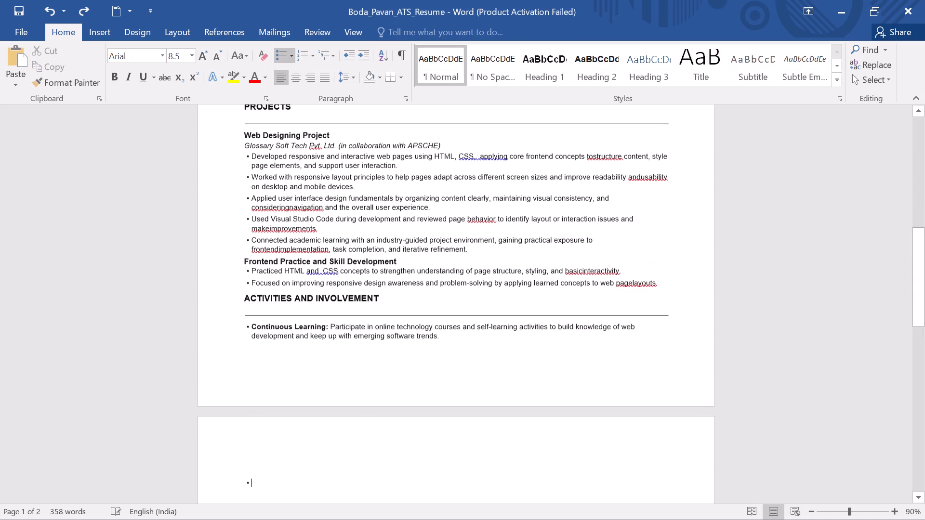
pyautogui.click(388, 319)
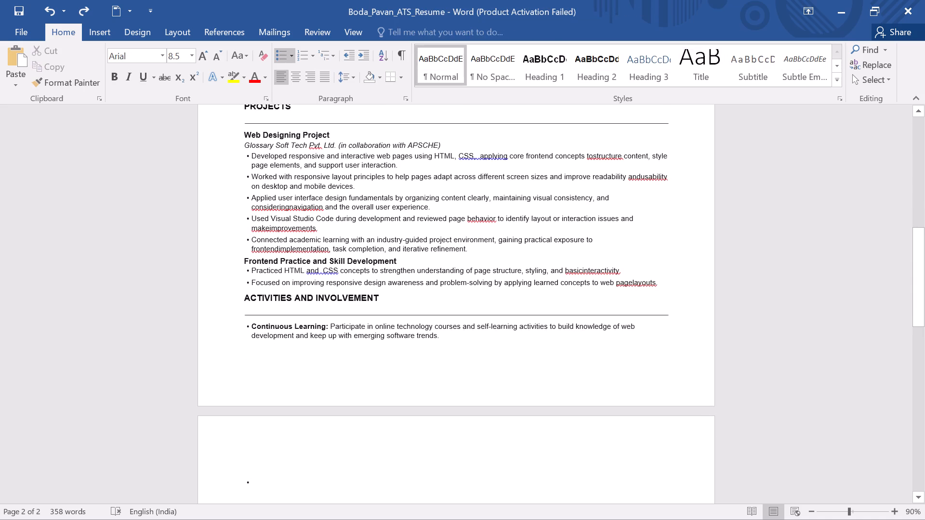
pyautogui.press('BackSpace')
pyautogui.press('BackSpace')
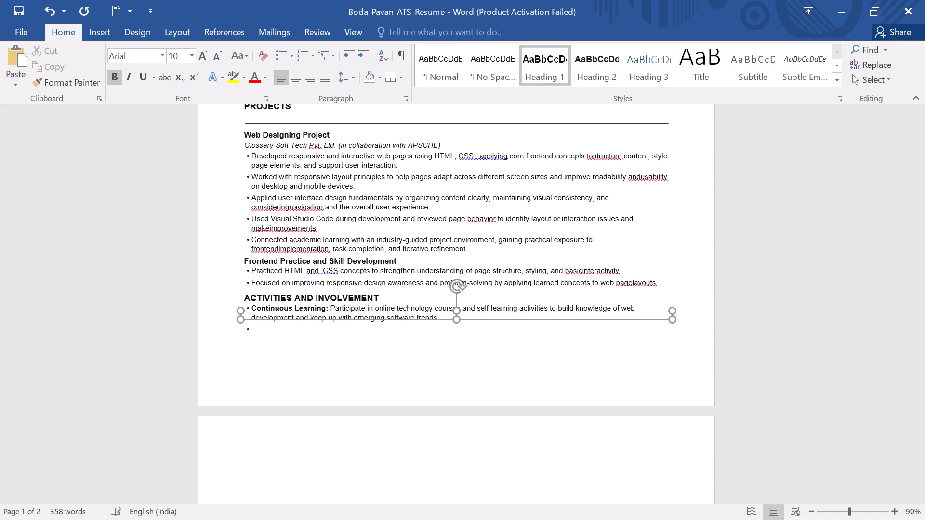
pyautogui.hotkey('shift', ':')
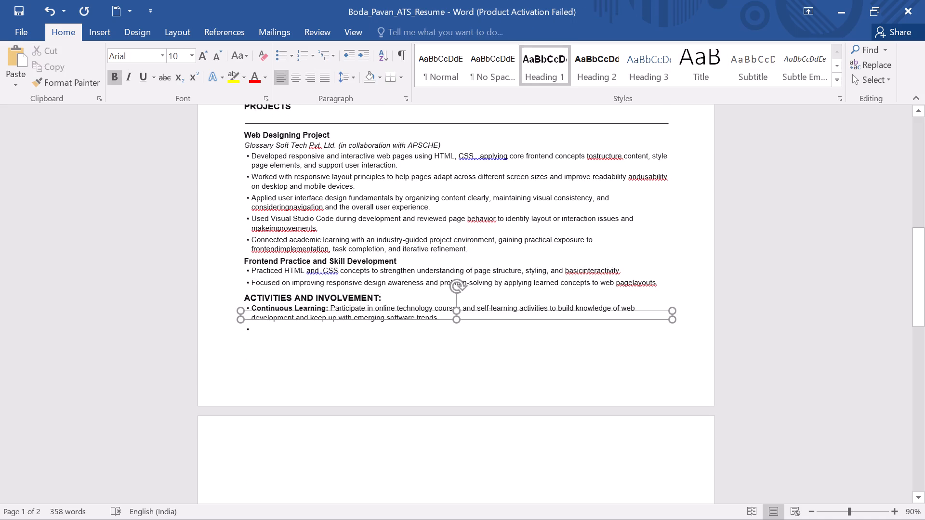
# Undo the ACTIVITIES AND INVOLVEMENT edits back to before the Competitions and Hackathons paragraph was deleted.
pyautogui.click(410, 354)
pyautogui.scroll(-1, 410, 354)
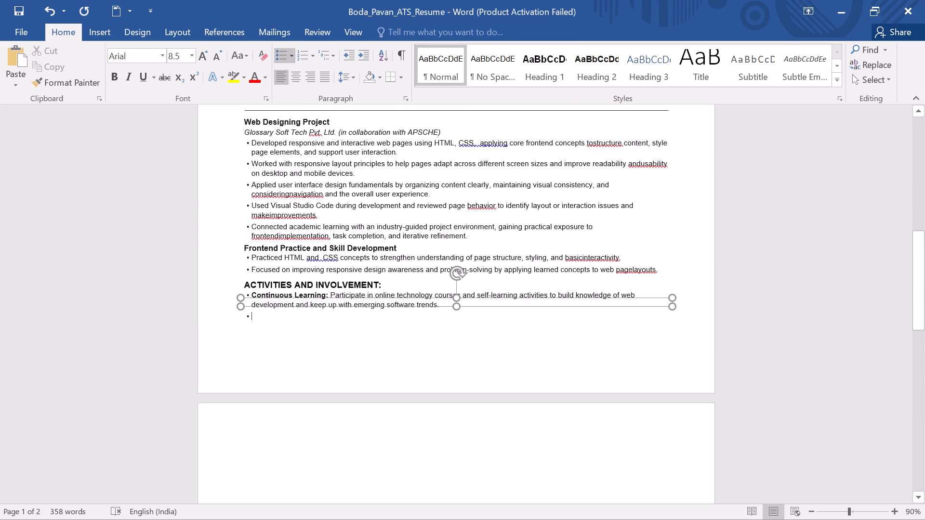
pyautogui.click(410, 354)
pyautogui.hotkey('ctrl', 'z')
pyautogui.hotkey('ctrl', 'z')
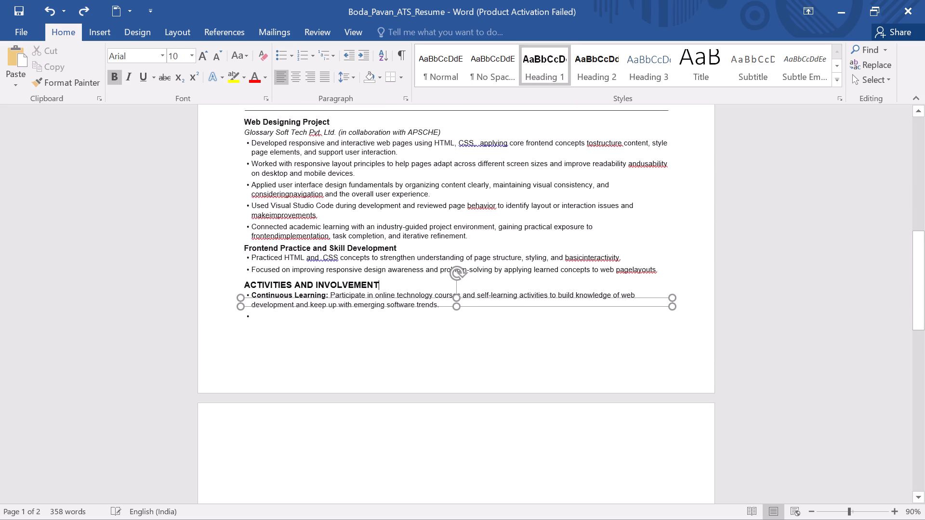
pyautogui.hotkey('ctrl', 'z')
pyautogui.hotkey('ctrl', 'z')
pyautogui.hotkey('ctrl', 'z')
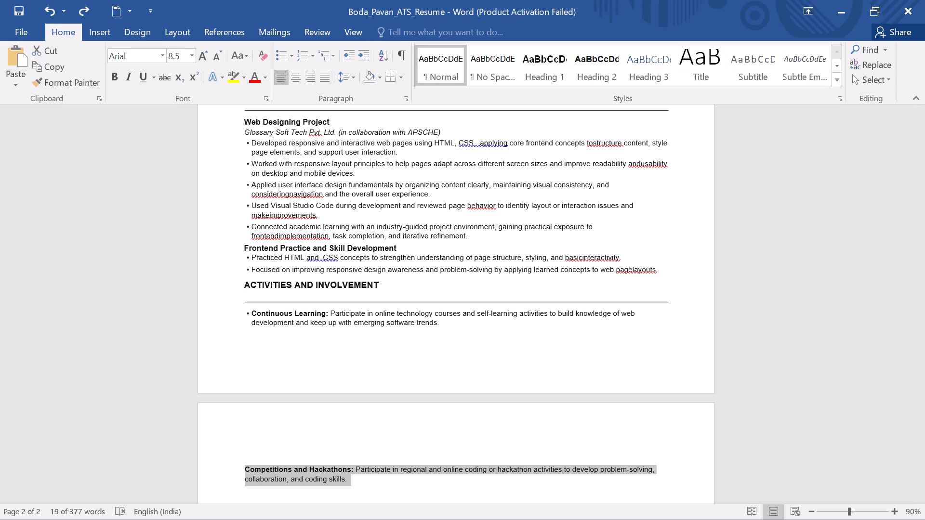
# Copy the selected Competitions and Hackathons paragraph and delete it from the second page.
pyautogui.hotkey('ctrl', 'c')
pyautogui.press('BackSpace')
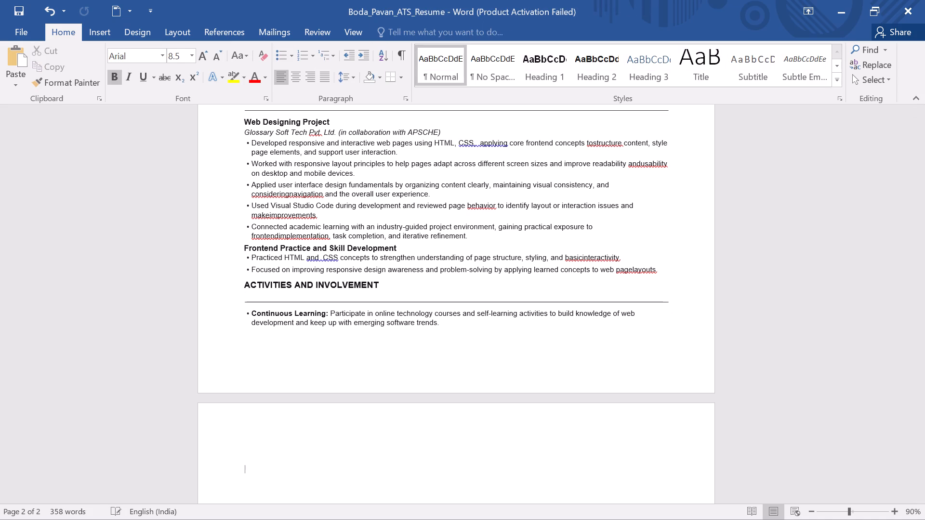
# Delete the divider line and its blank line below the ACTIVITIES AND INVOLVEMENT heading, and append a colon to the heading.
pyautogui.click(414, 303)
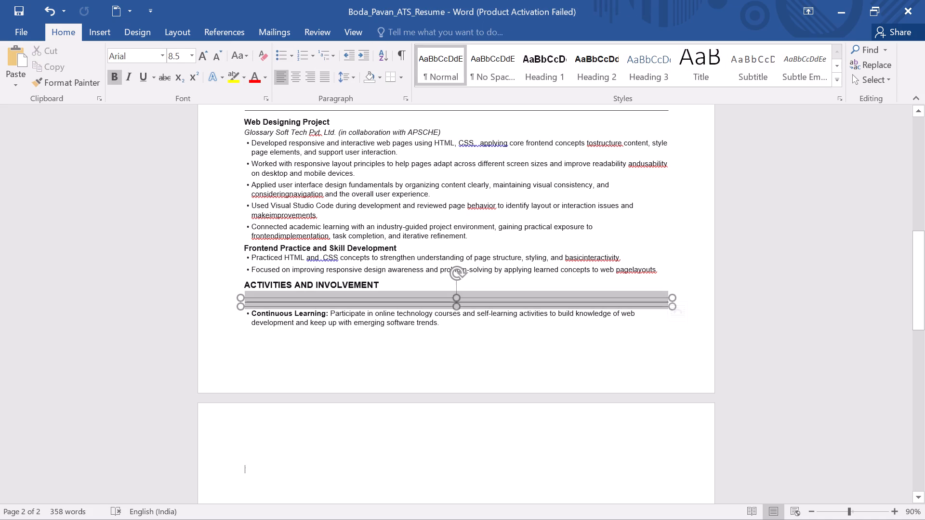
pyautogui.press('BackSpace')
pyautogui.press('BackSpace')
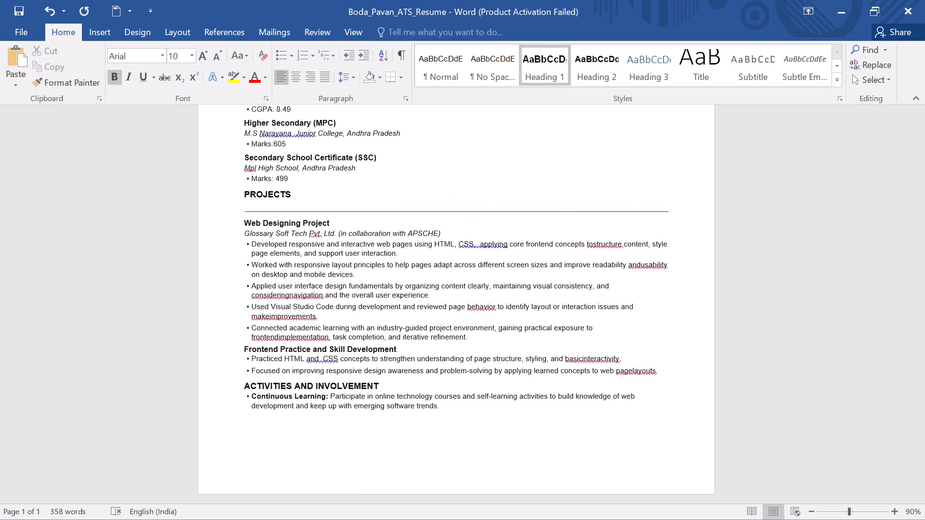
pyautogui.hotkey('shift', ':')
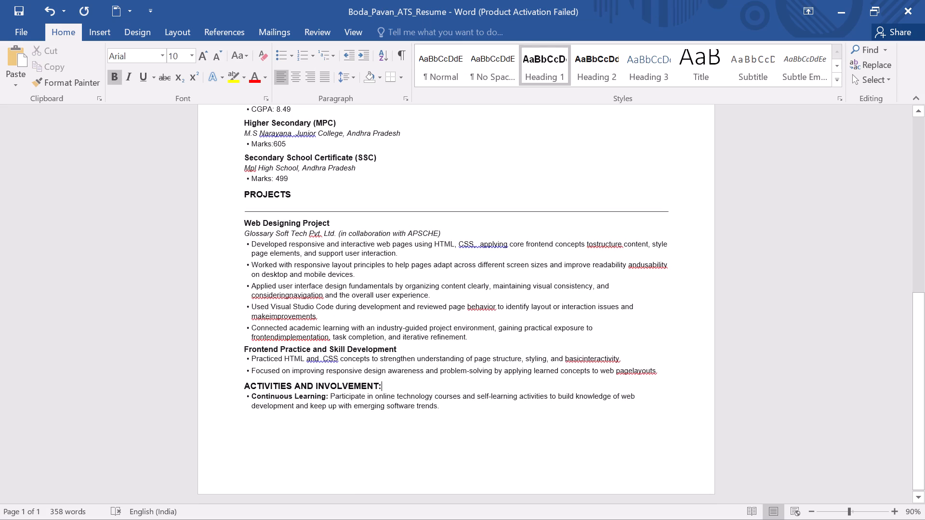
# Paste the Competitions and Hackathons paragraph as a new bullet after Continuous Learning, and remove the trailing empty bullet.
pyautogui.click(488, 405)
pyautogui.press('Return')
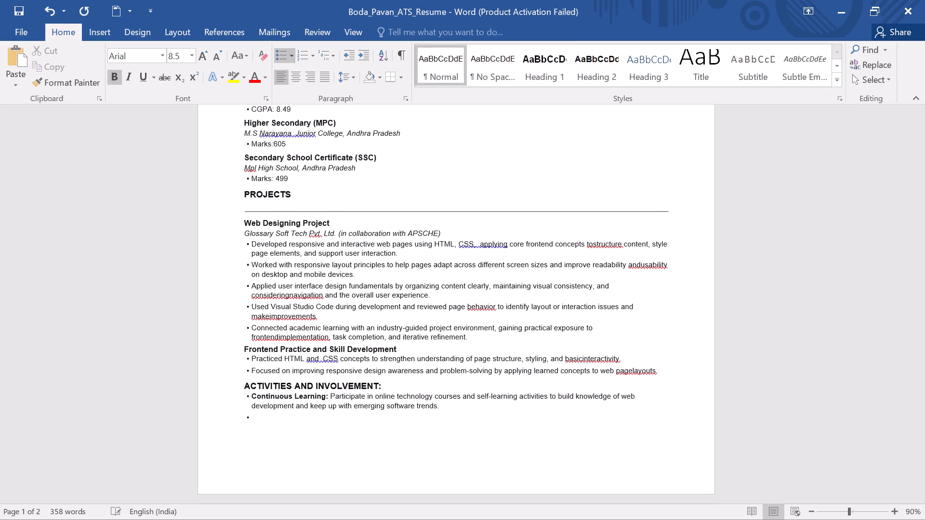
pyautogui.hotkey('ctrl', 'v')
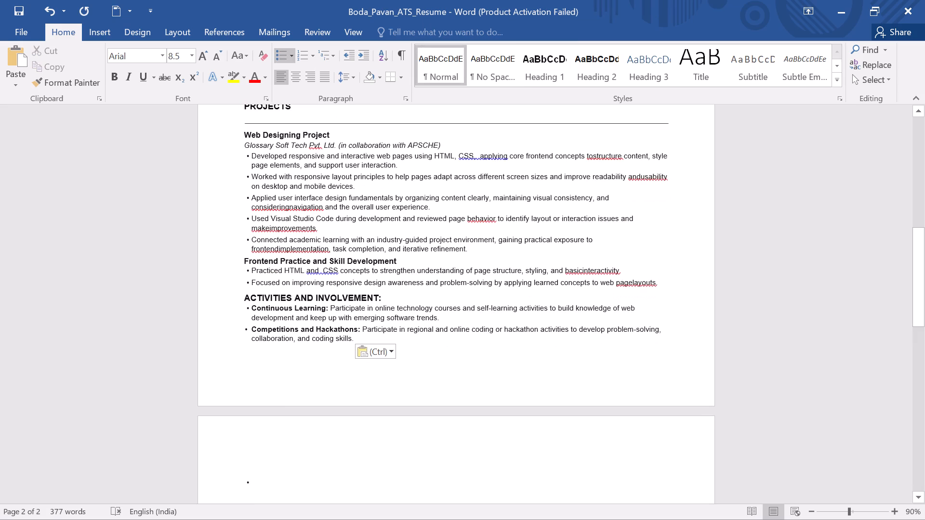
pyautogui.press('BackSpace')
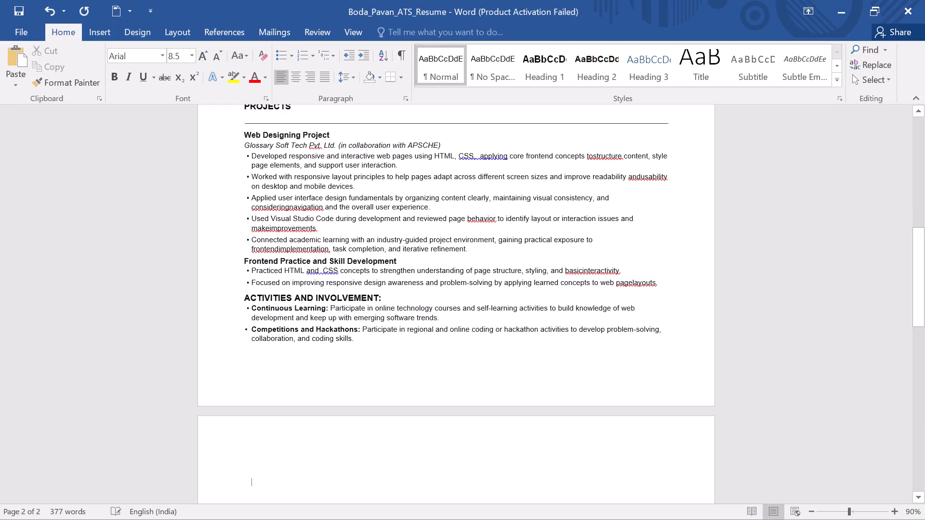
pyautogui.press('BackSpace')
# Save the resume as a PDF in the Downloads folder, using only the candidate's full name as the file name.
pyautogui.scroll(7, 488, 405)
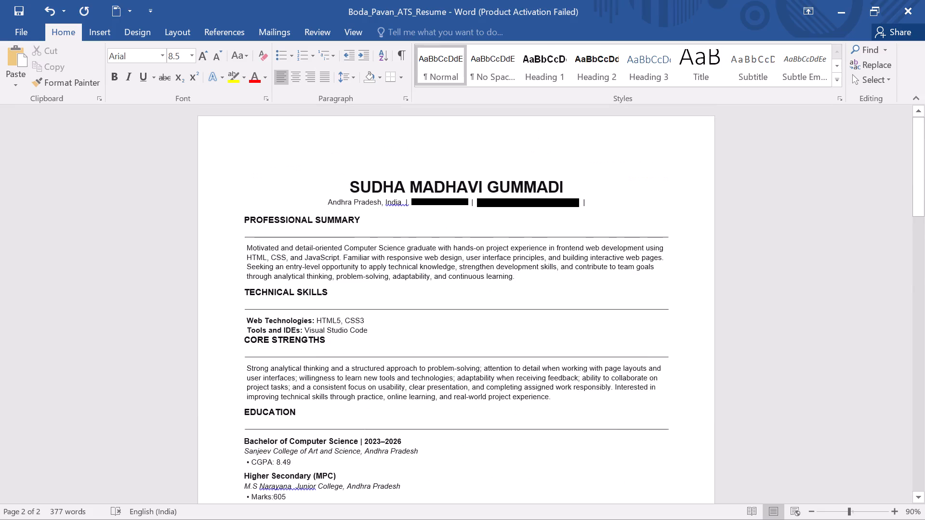
pyautogui.click(24, 30)
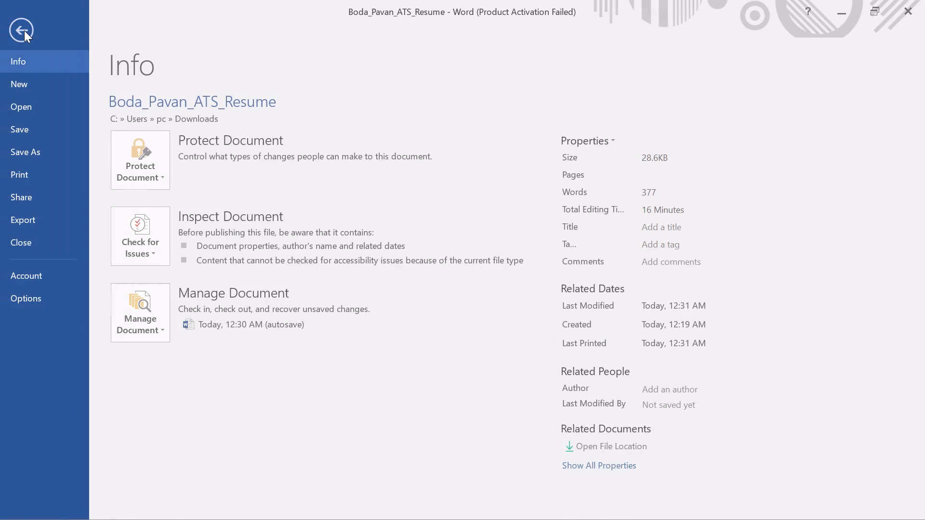
pyautogui.click(42, 144)
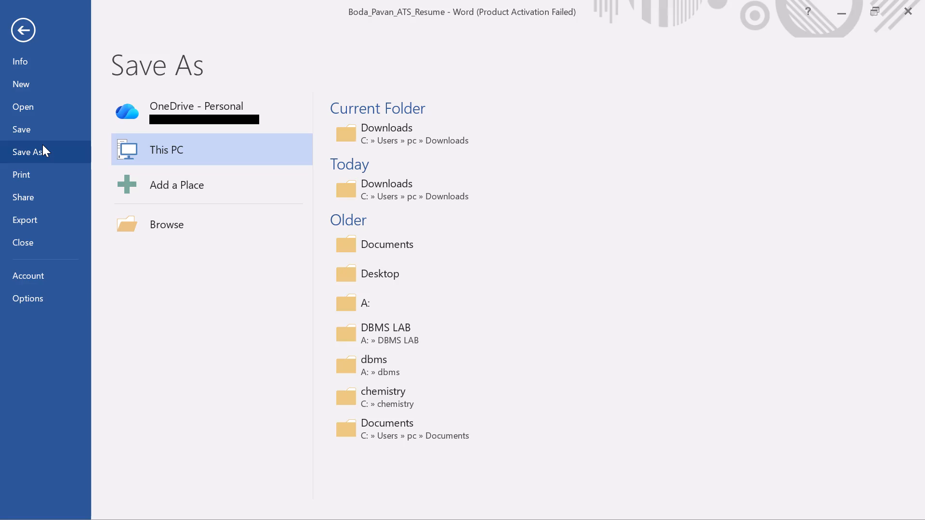
pyautogui.click(384, 187)
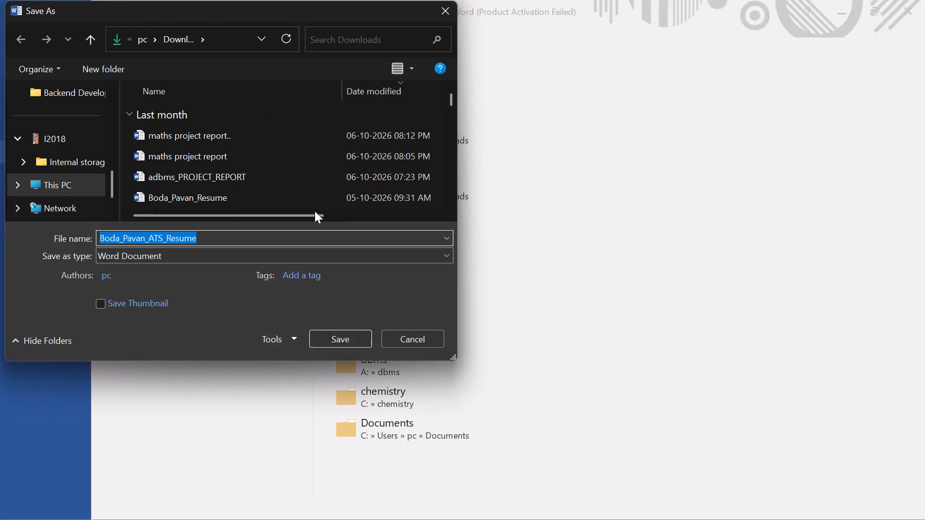
pyautogui.press('BackSpace')
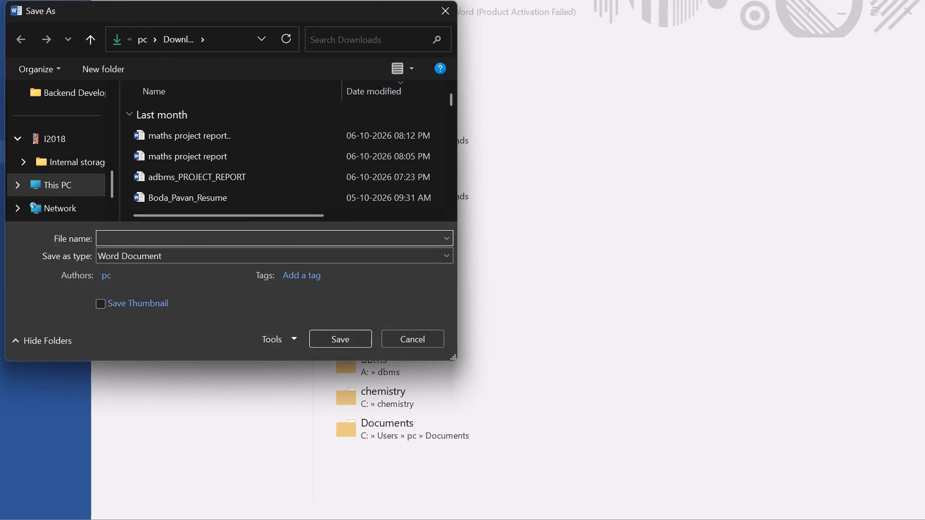
pyautogui.press('super+v')
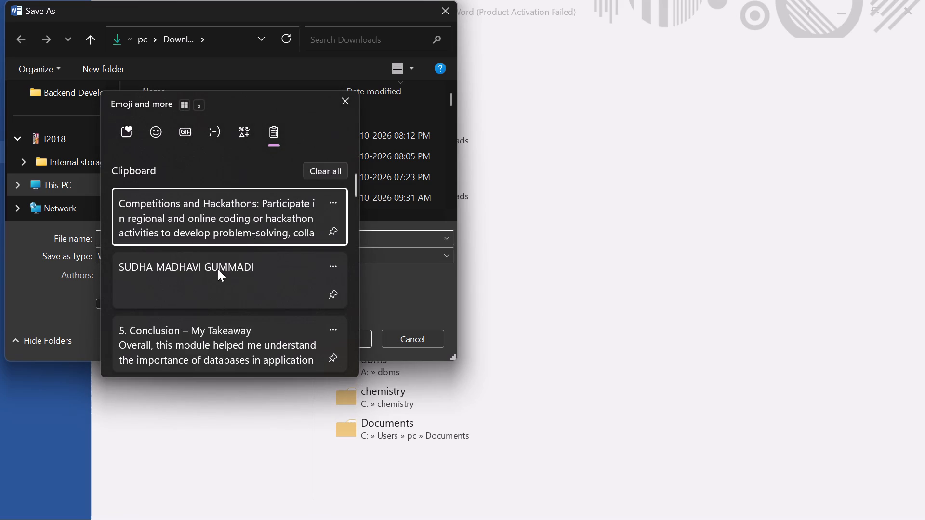
pyautogui.click(218, 269)
pyautogui.hotkey('ctrl', 'v')
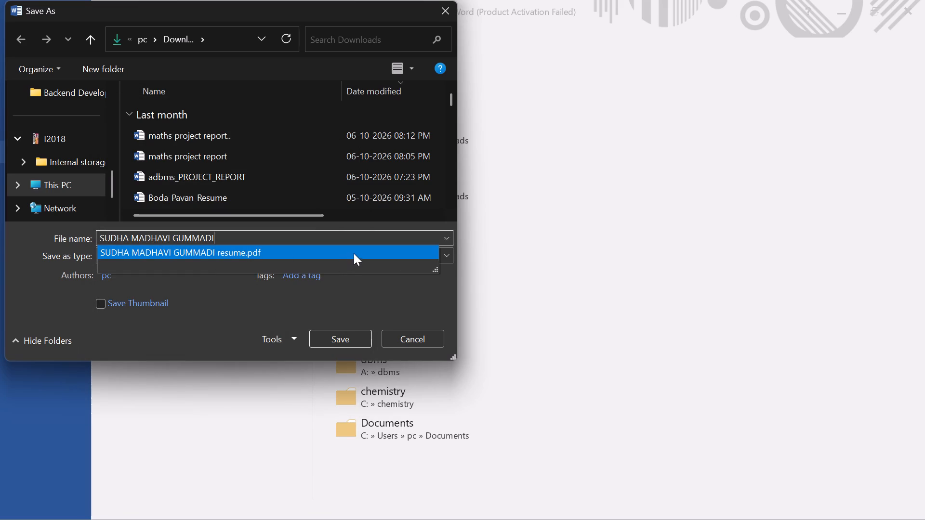
pyautogui.click(344, 237)
pyautogui.click(446, 255)
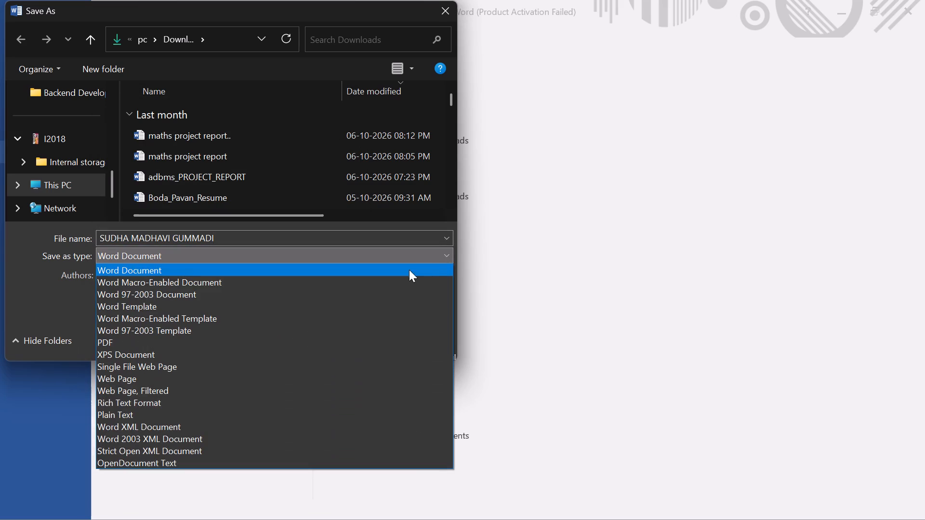
pyautogui.click(228, 340)
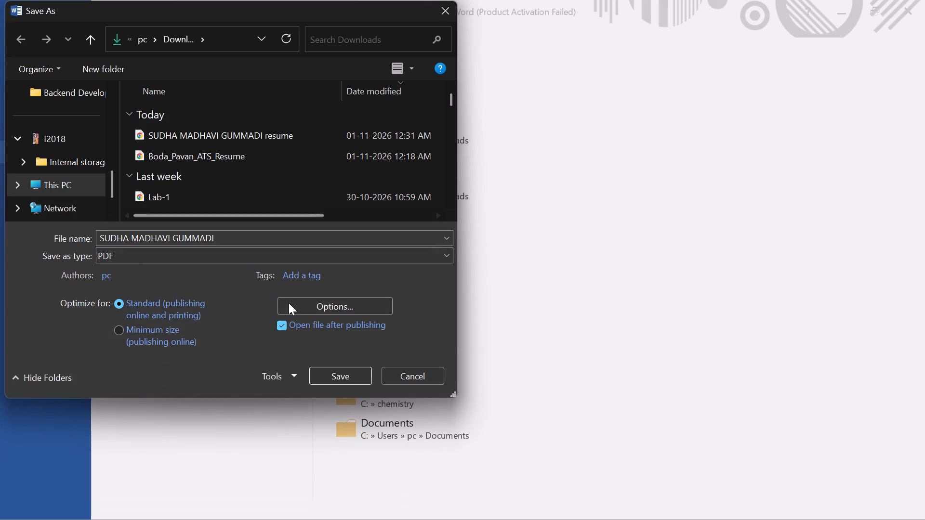
pyautogui.click(337, 374)
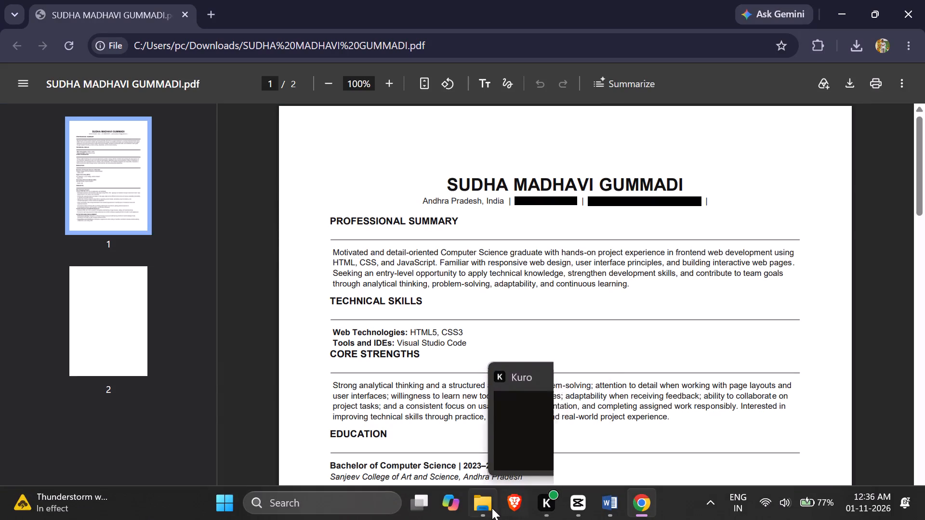
# Switch to File Explorer and copy the newly saved resume PDF from the Downloads folder.
pyautogui.click(491, 508)
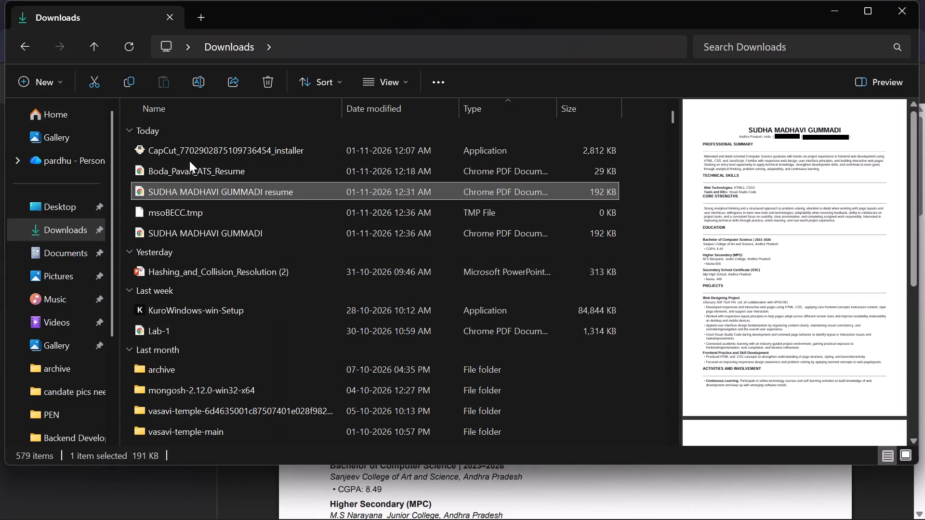
pyautogui.click(228, 228)
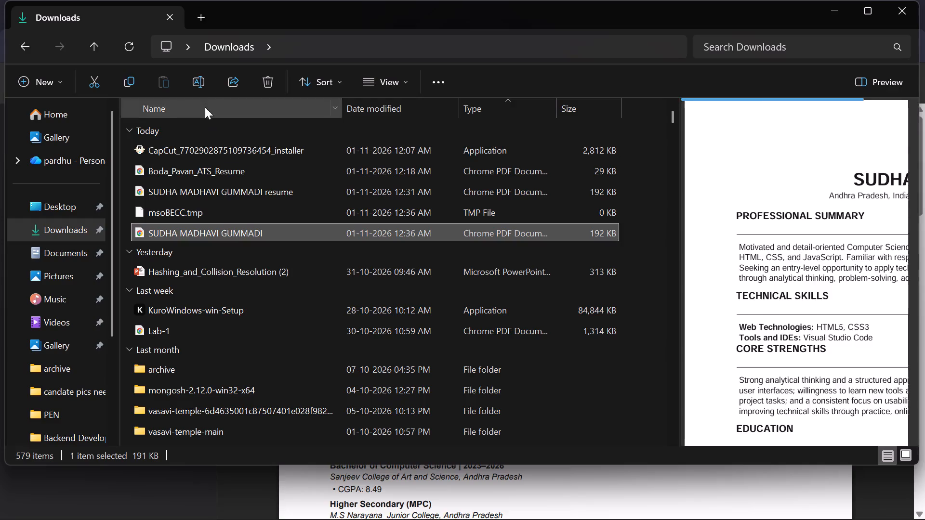
pyautogui.click(132, 78)
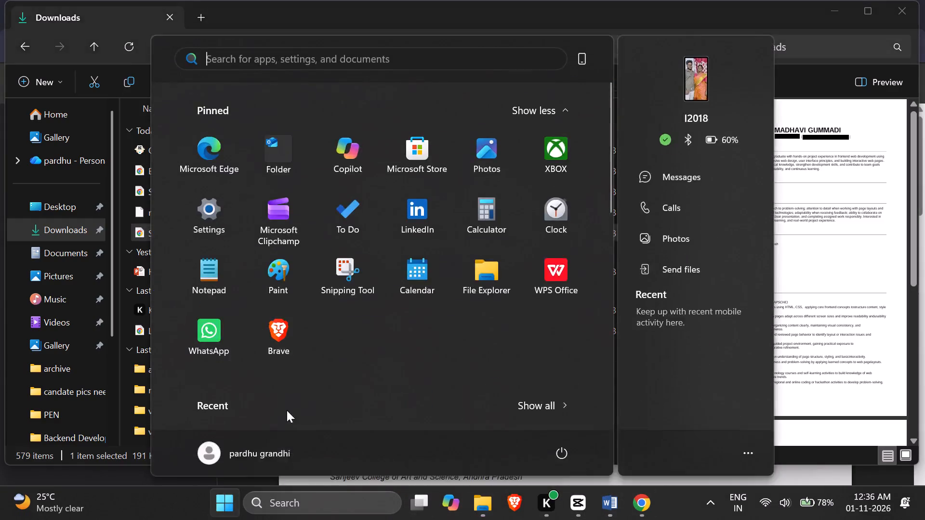
# Open WhatsApp to share the copied resume PDF.
pyautogui.click(218, 351)
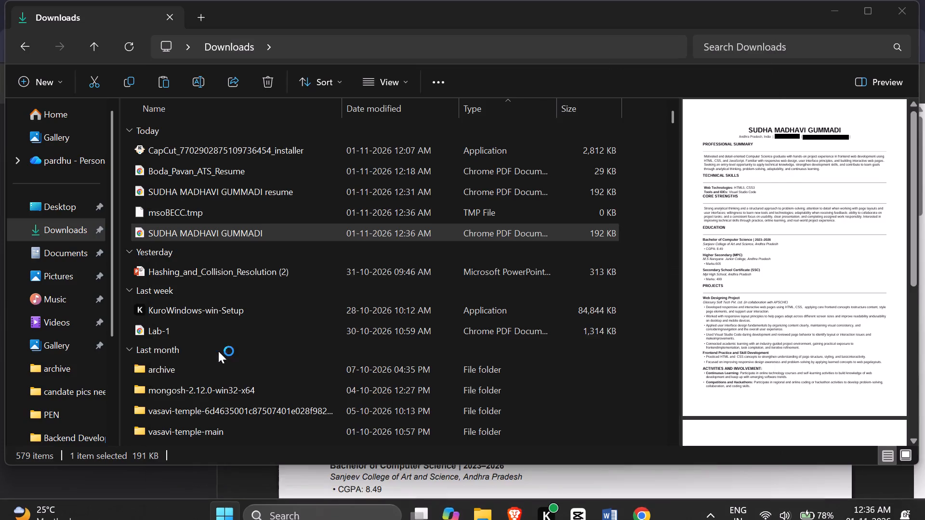
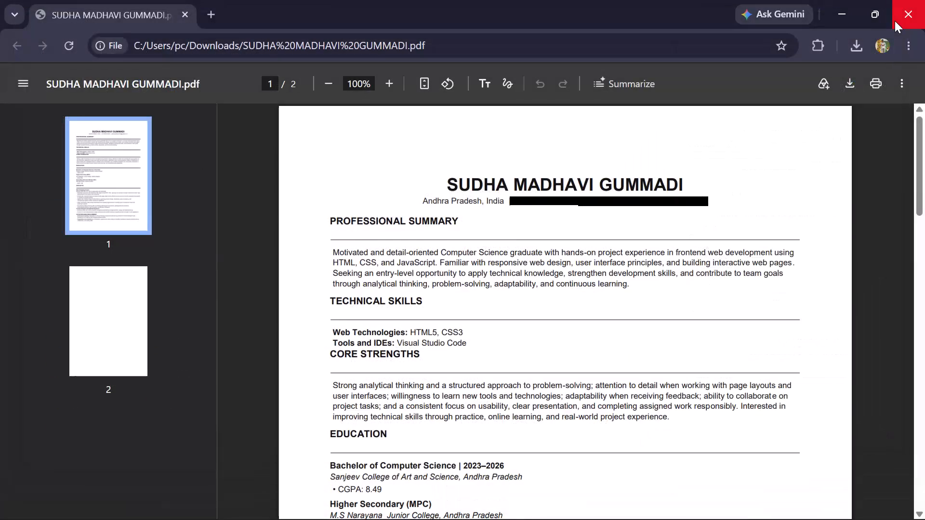
# Close the resume PDF preview in Chrome and the source resume document in Word.
pyautogui.click(895, 21)
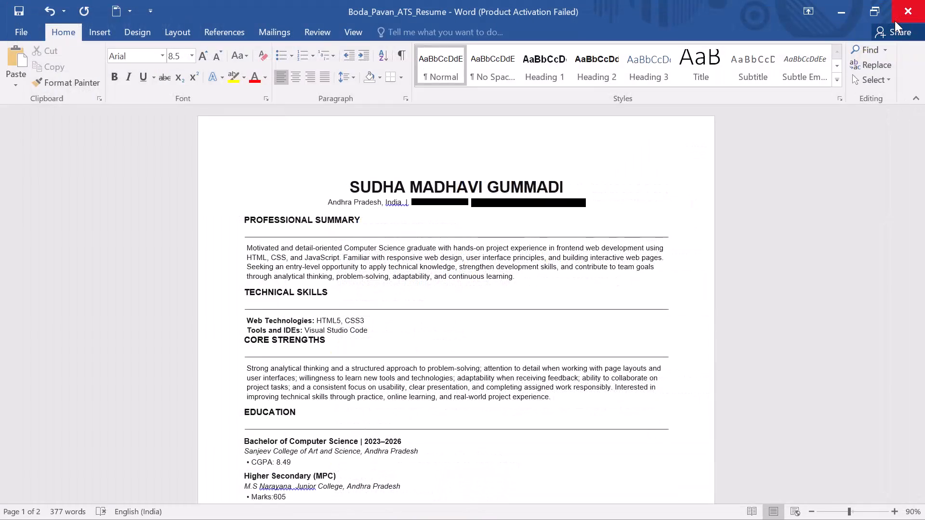
pyautogui.click(895, 21)
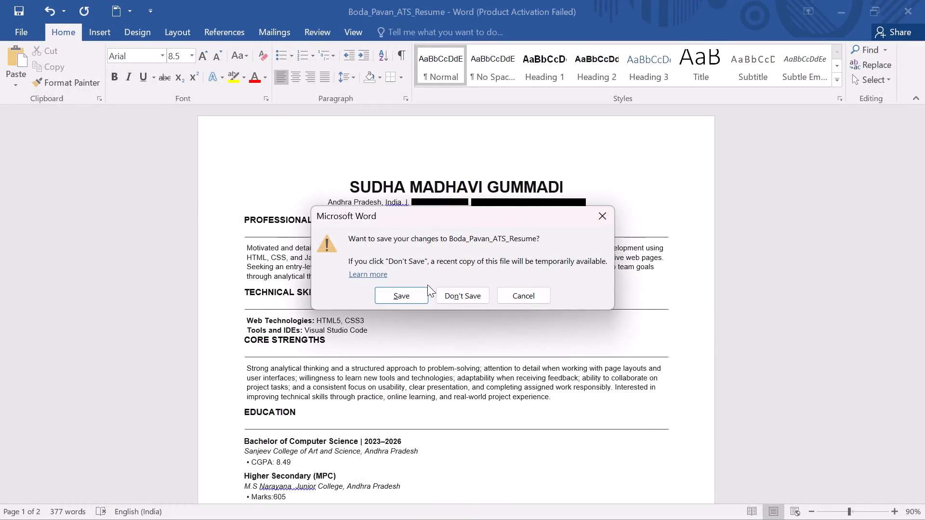
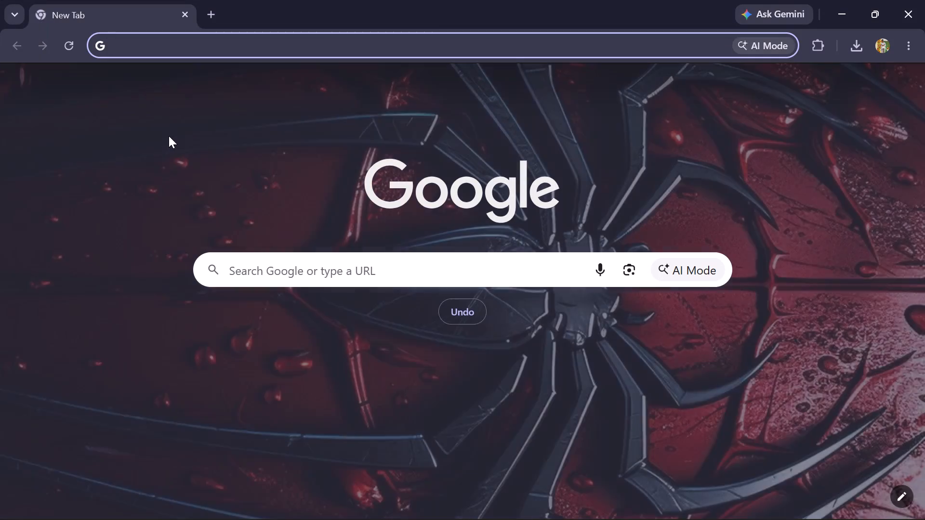
# Find iLovePDF through a Google search for "i love pdf" and look through its tools for one that removes PDF pages.
pyautogui.write('i love')
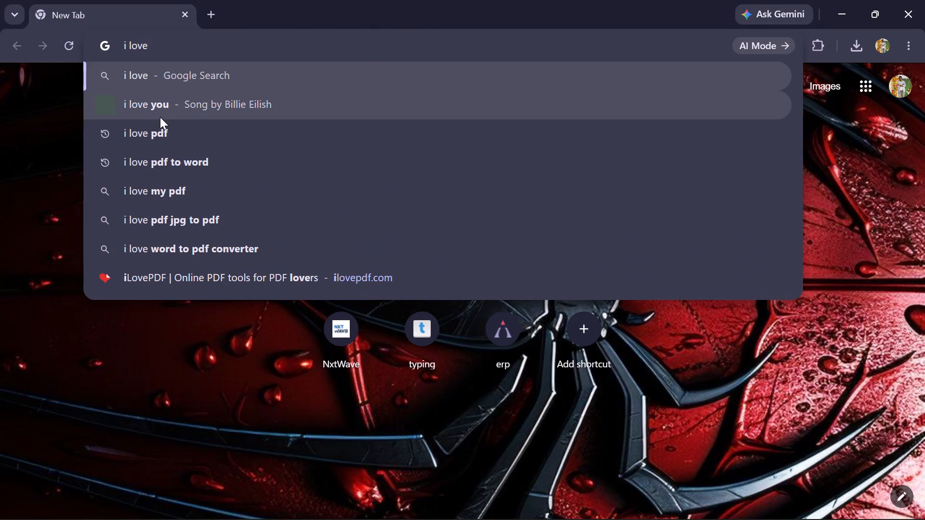
pyautogui.click(166, 124)
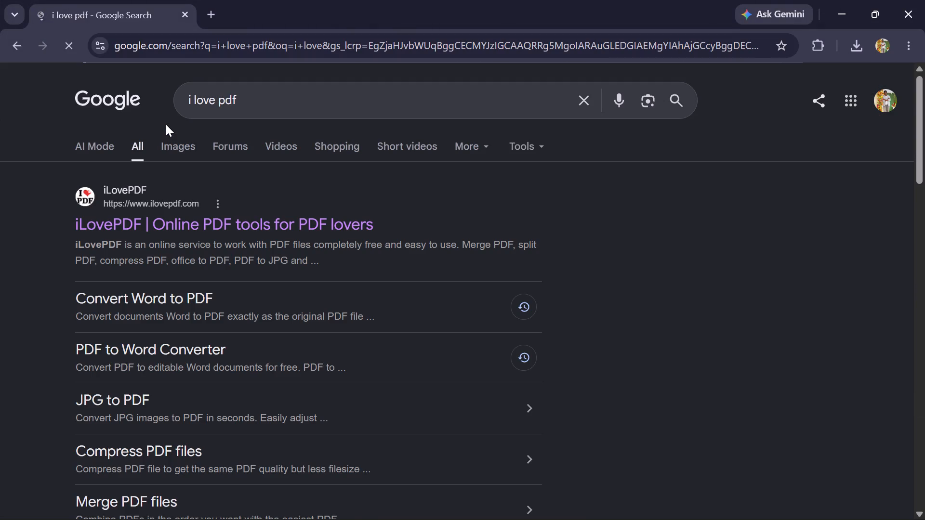
pyautogui.click(167, 215)
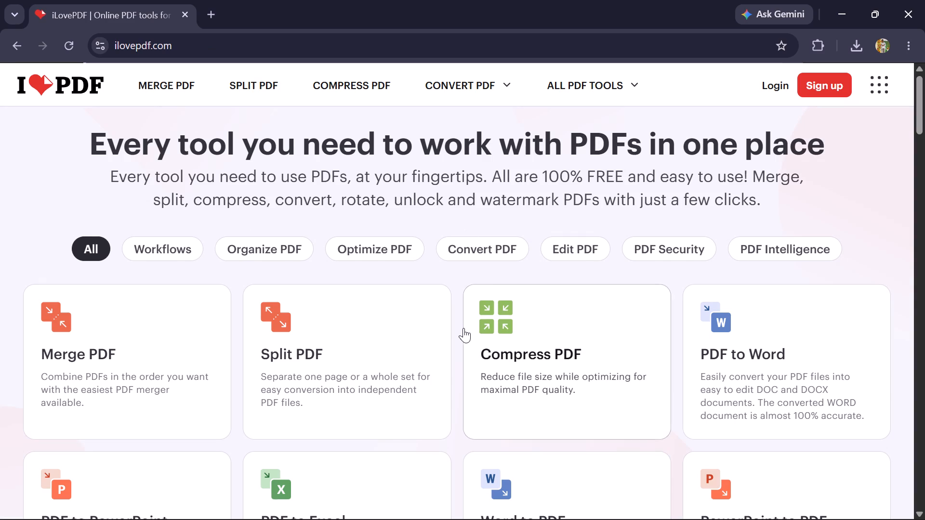
pyautogui.scroll(-5, 463, 328)
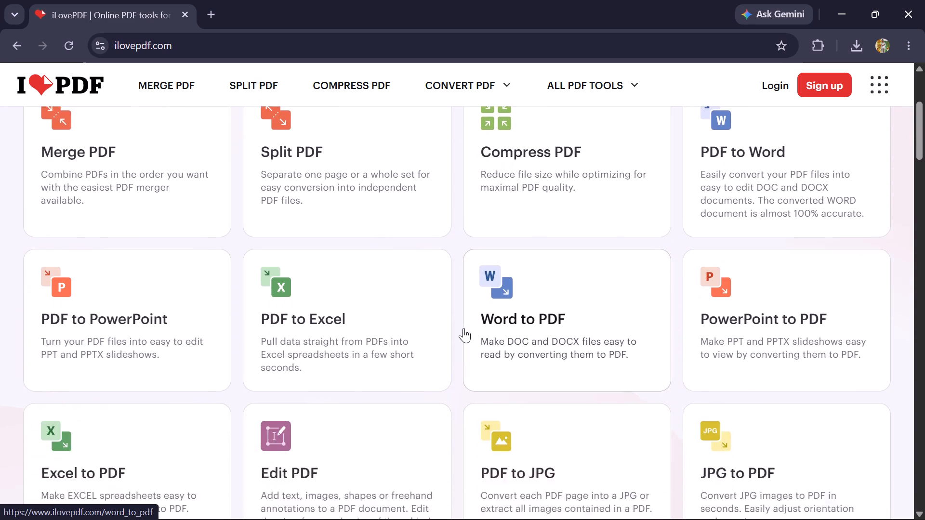
pyautogui.scroll(-4, 463, 328)
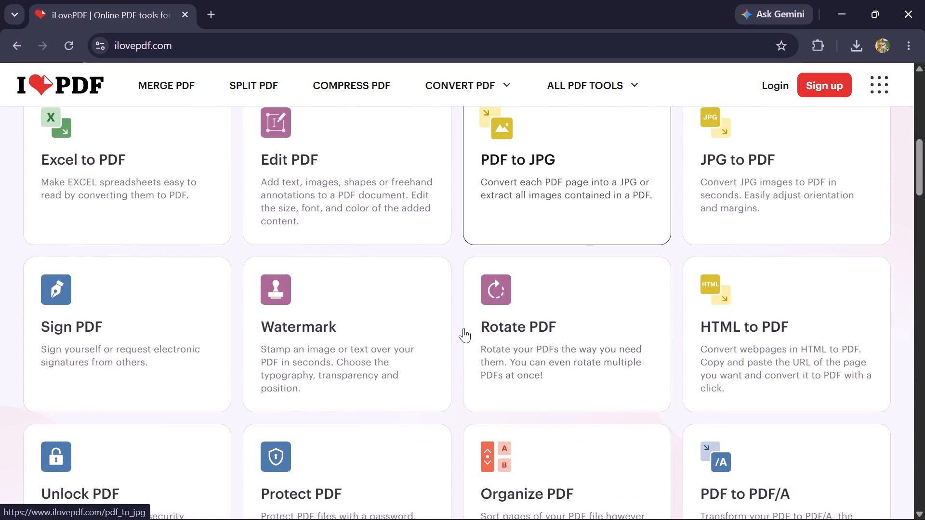
pyautogui.scroll(-1, 463, 328)
pyautogui.scroll(5, 463, 328)
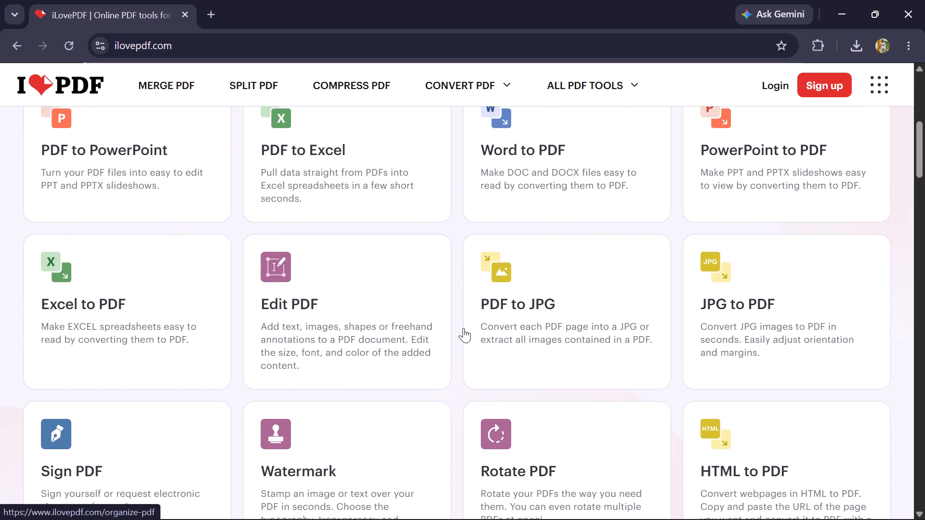
pyautogui.click(18, 44)
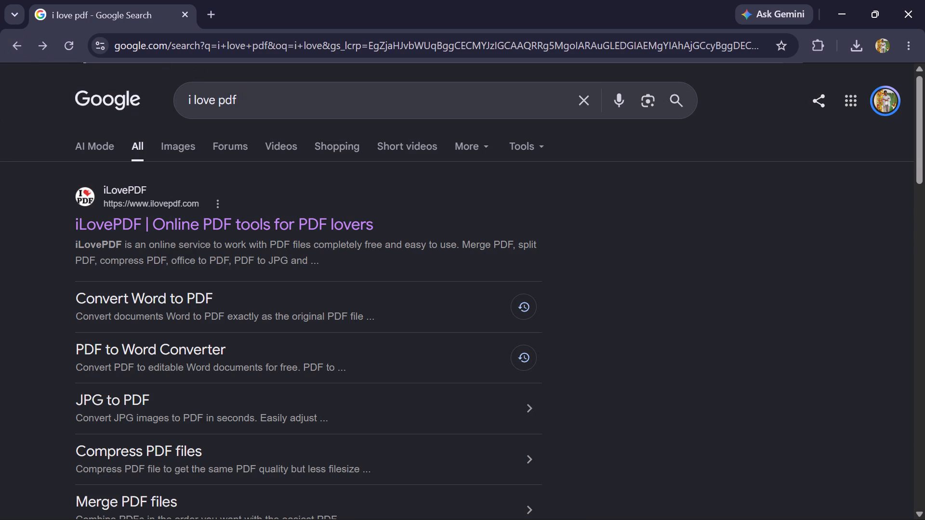
# Search Google for "delete pages from pdf" and open iLovePDF's Remove PDF pages tool.
pyautogui.press('BackSpace')
pyautogui.press('BackSpace')
pyautogui.press('BackSpace')
pyautogui.press('BackSpace')
pyautogui.press('BackSpace')
pyautogui.press('BackSpace')
pyautogui.press('BackSpace')
pyautogui.press('BackSpace')
pyautogui.press('BackSpace')
pyautogui.press('BackSpace')
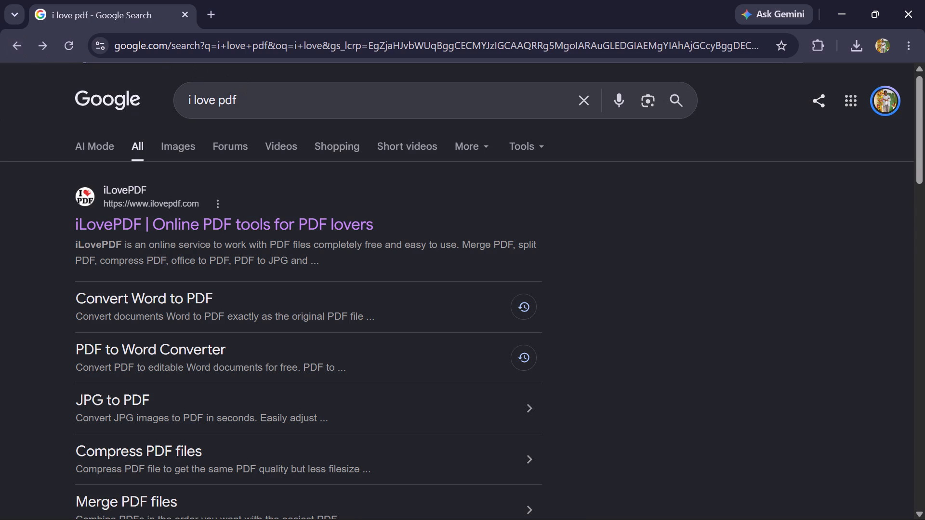
pyautogui.click(261, 101)
pyautogui.press('BackSpace')
pyautogui.press('BackSpace')
pyautogui.press('BackSpace')
pyautogui.press('BackSpace')
pyautogui.press('BackSpace')
pyautogui.press('BackSpace')
pyautogui.press('BackSpace')
pyautogui.press('BackSpace')
pyautogui.press('BackSpace')
pyautogui.press('BackSpace')
pyautogui.press('BackSpace')
pyautogui.press('BackSpace')
pyautogui.press('BackSpace')
pyautogui.press('BackSpace')
pyautogui.press('BackSpace')
pyautogui.press('BackSpace')
pyautogui.press('BackSpace')
pyautogui.write('delete')
pyautogui.press('space')
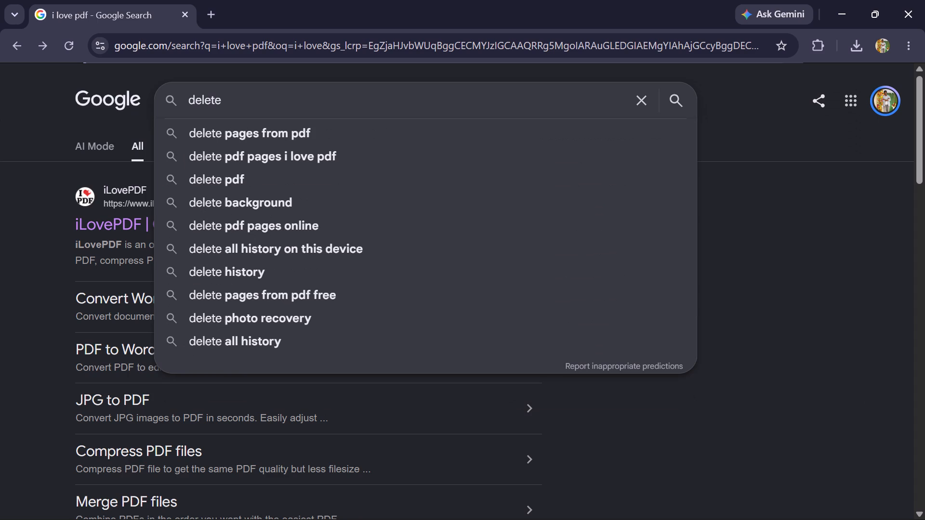
pyautogui.click(278, 129)
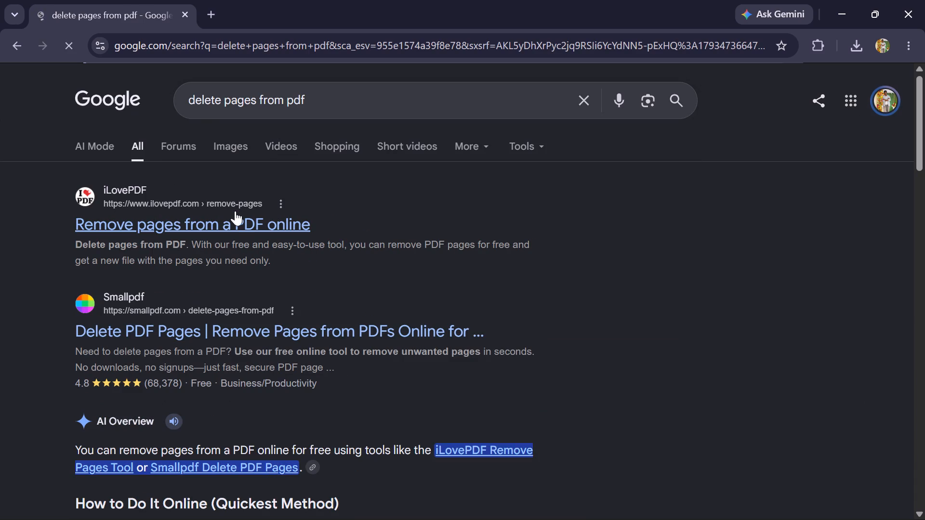
pyautogui.click(236, 220)
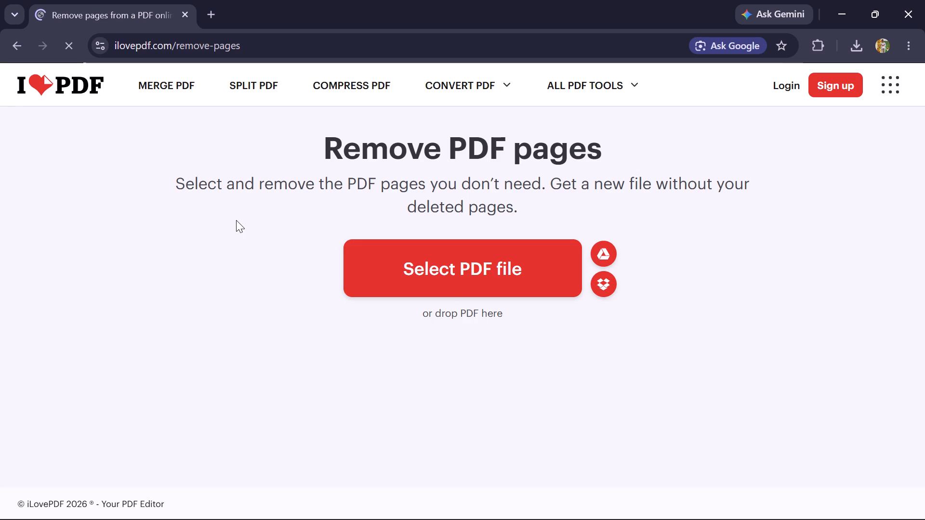
# Load the candidate's newest resume PDF from Downloads into the tool and remove its page 2.
pyautogui.click(396, 267)
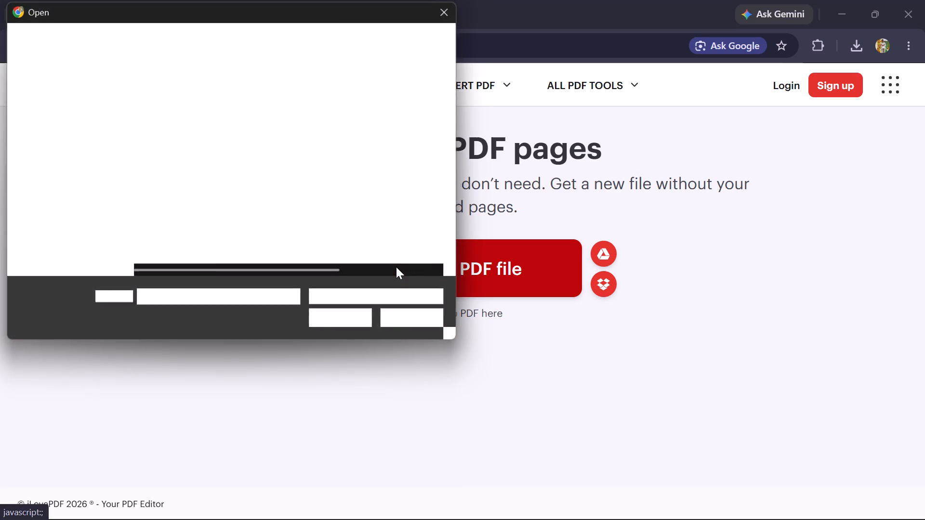
pyautogui.click(301, 135)
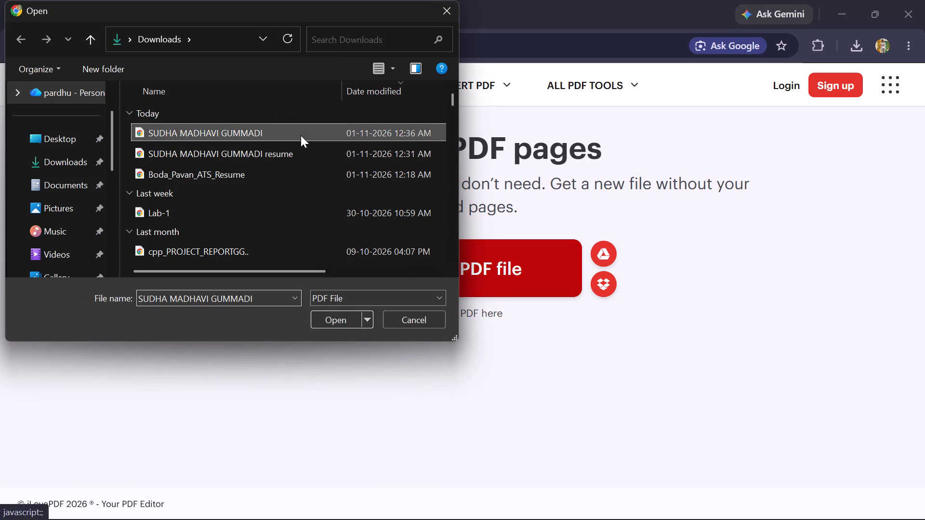
pyautogui.click(346, 320)
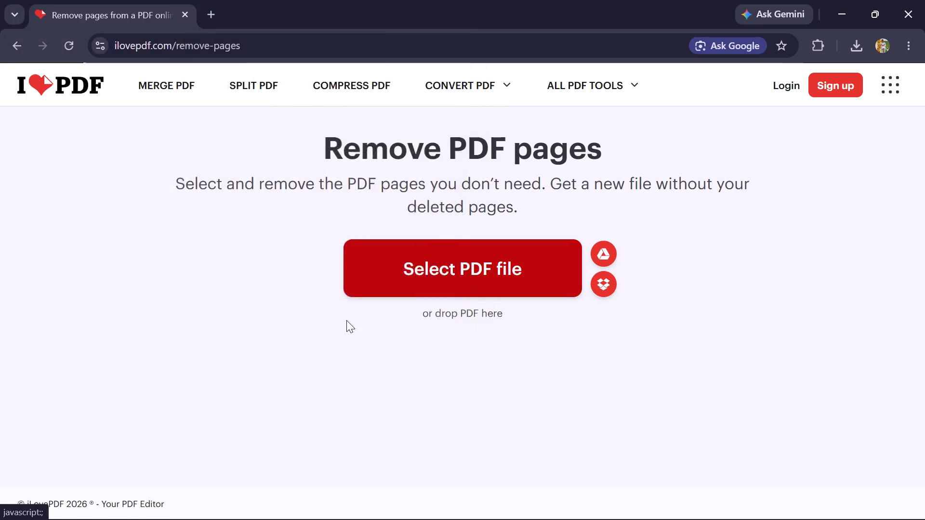
pyautogui.click(382, 211)
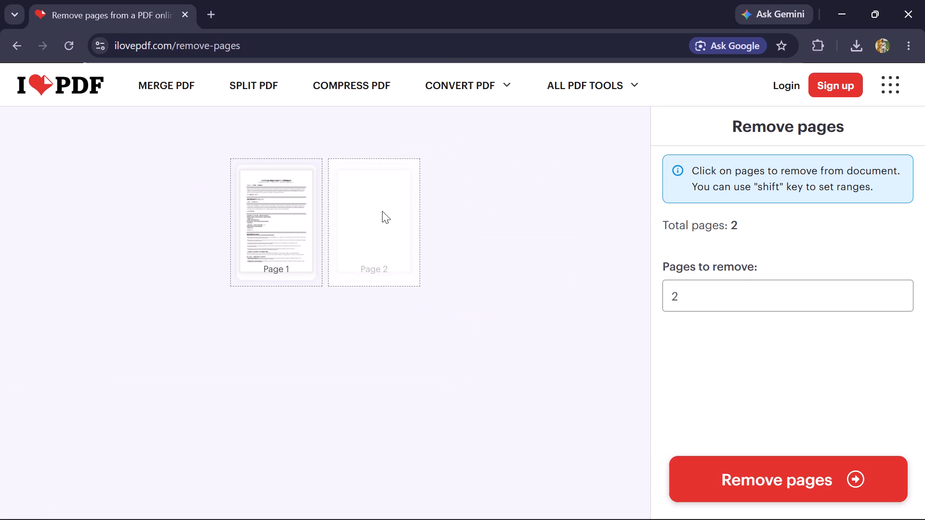
pyautogui.click(746, 475)
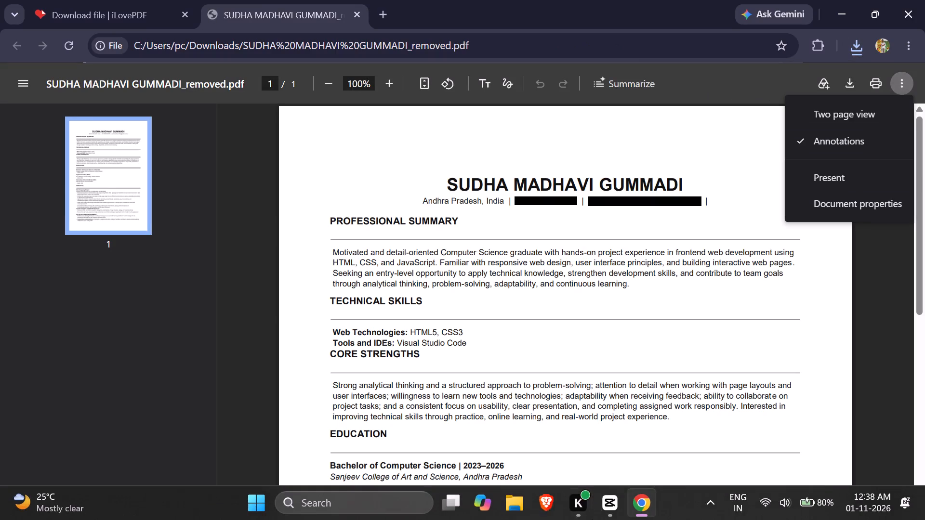
# Open the Downloads folder in File Explorer.
pyautogui.click(501, 514)
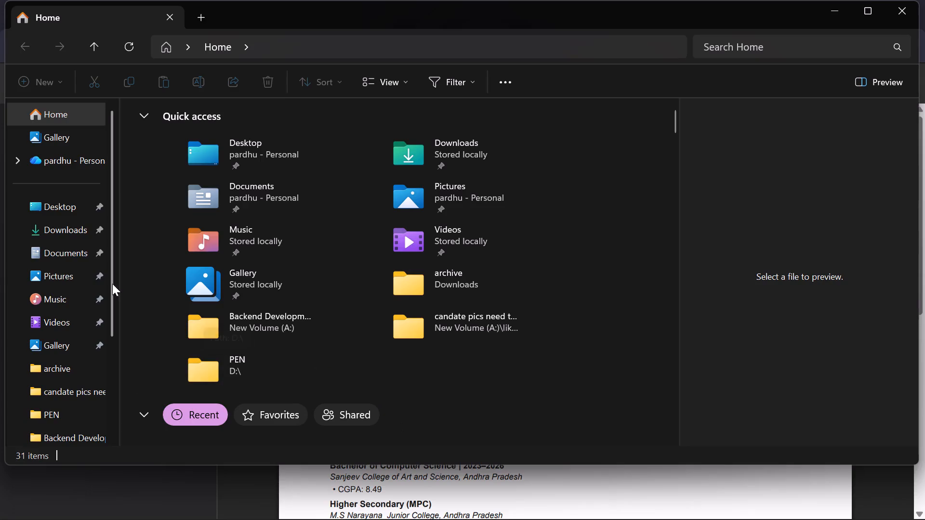
pyautogui.click(76, 236)
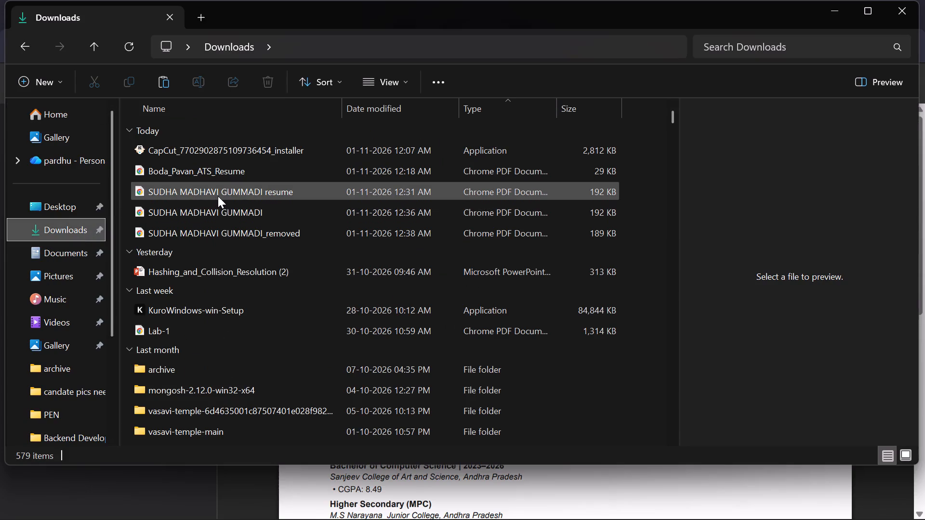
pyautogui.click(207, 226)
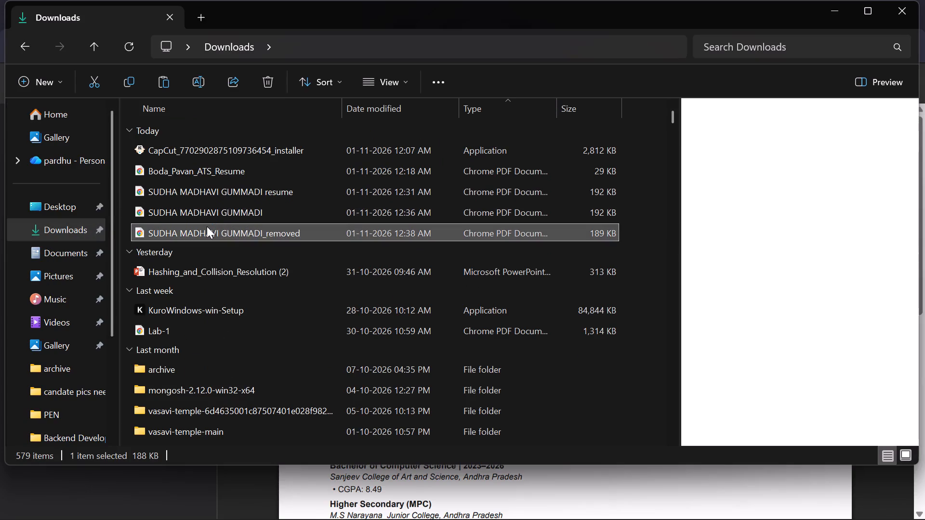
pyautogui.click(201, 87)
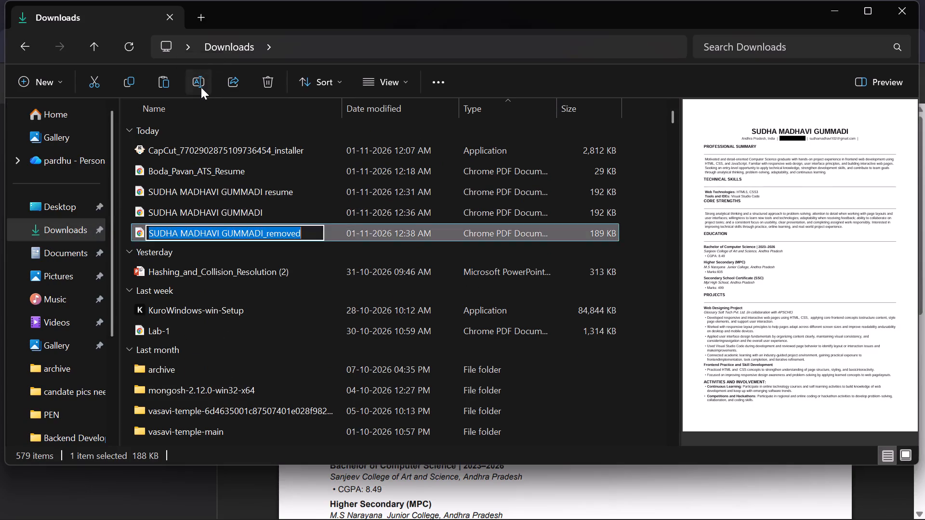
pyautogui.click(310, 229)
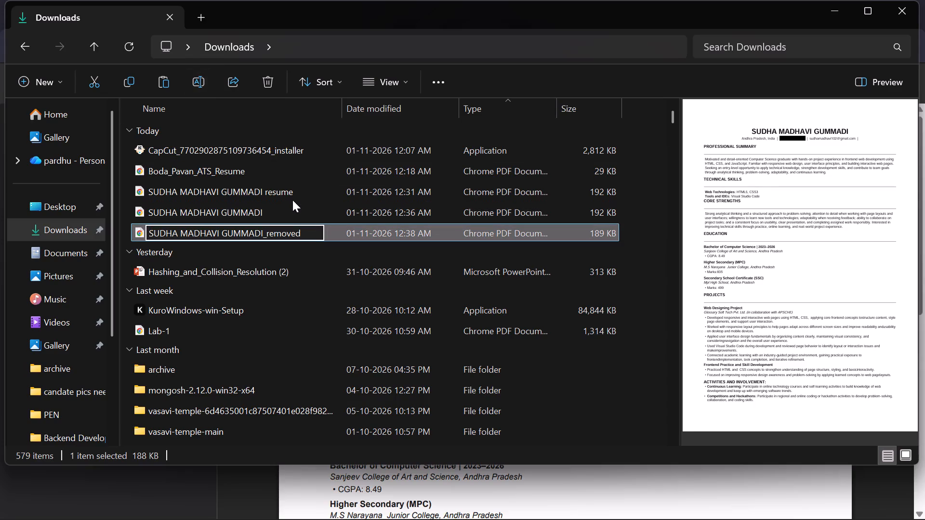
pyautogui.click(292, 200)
# Delete the candidate's older PDF whose name ends in " resume" from Downloads.
pyautogui.click(287, 193)
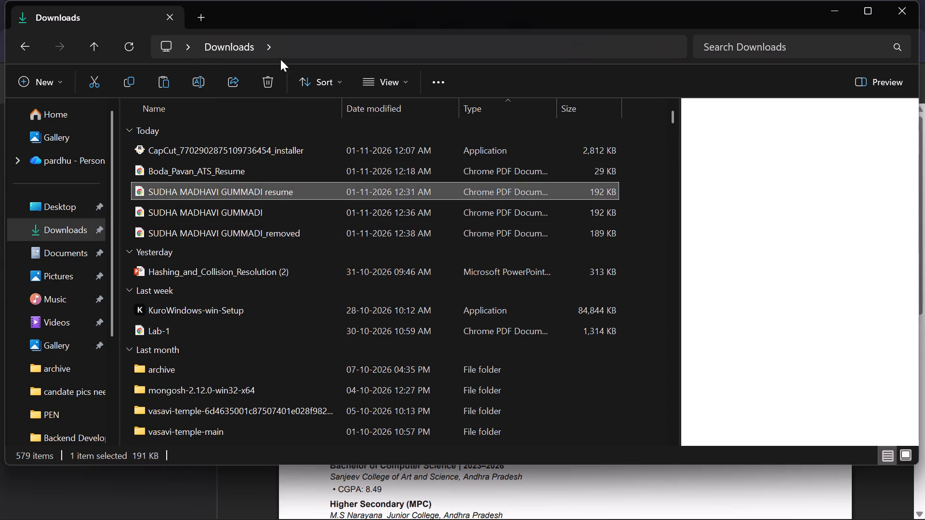
pyautogui.click(270, 82)
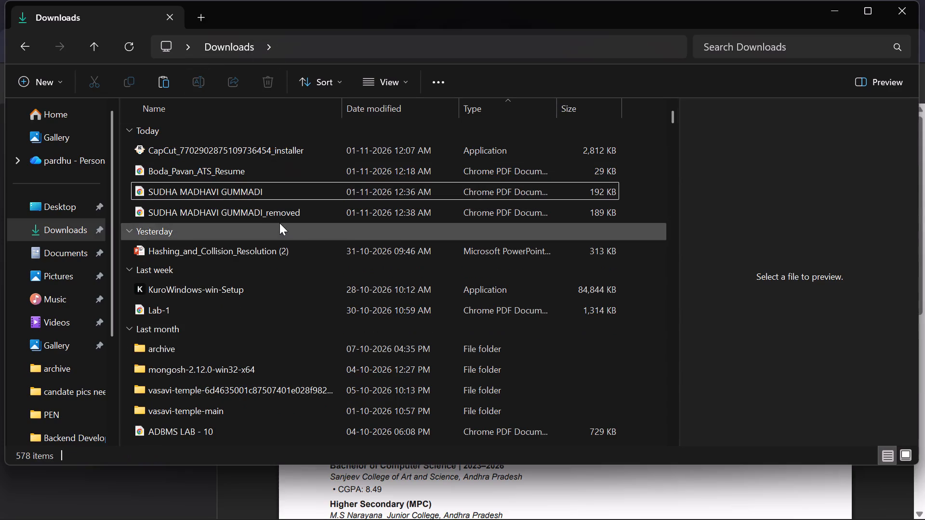
# Rename the candidate's PDF ending in "_removed" so that its name ends in "_resume1".
pyautogui.click(276, 207)
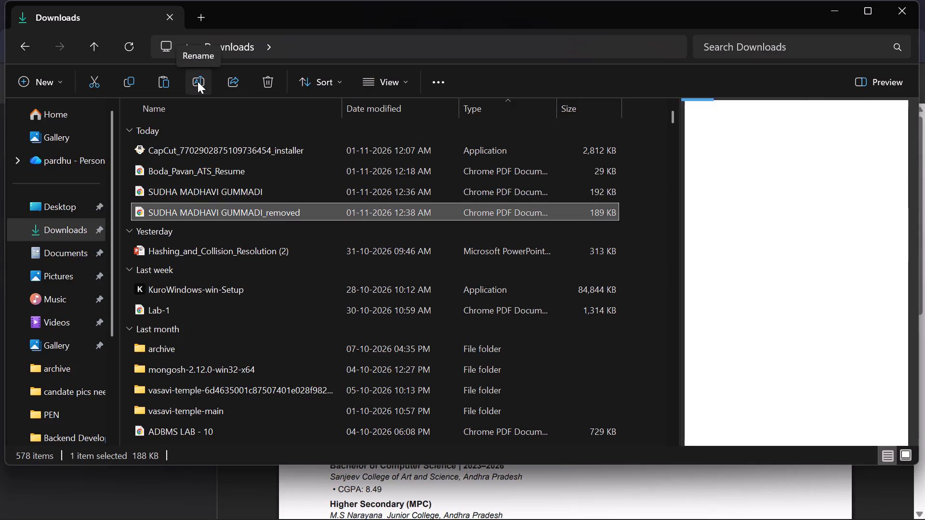
pyautogui.click(198, 81)
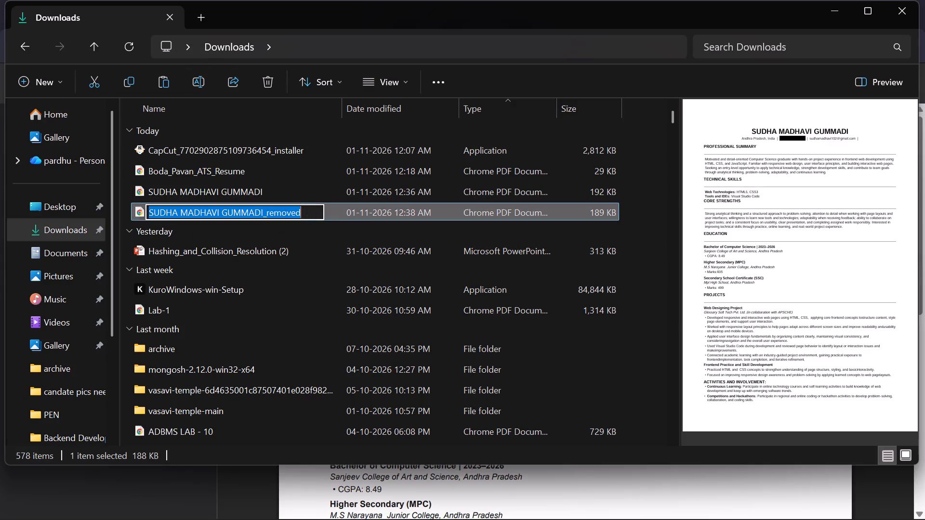
pyautogui.click(306, 207)
pyautogui.press('BackSpace')
pyautogui.press('BackSpace')
pyautogui.press('BackSpace')
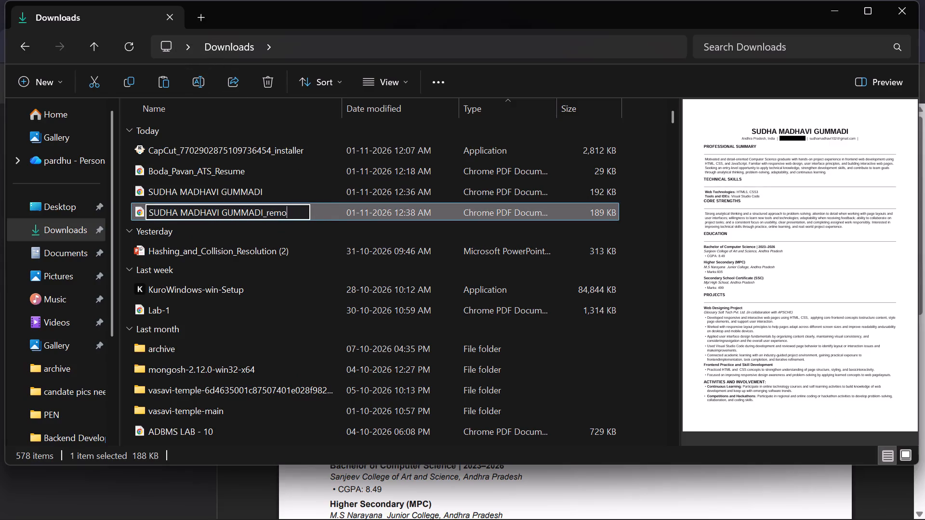
pyautogui.press('BackSpace')
pyautogui.press('BackSpace')
pyautogui.write('sume')
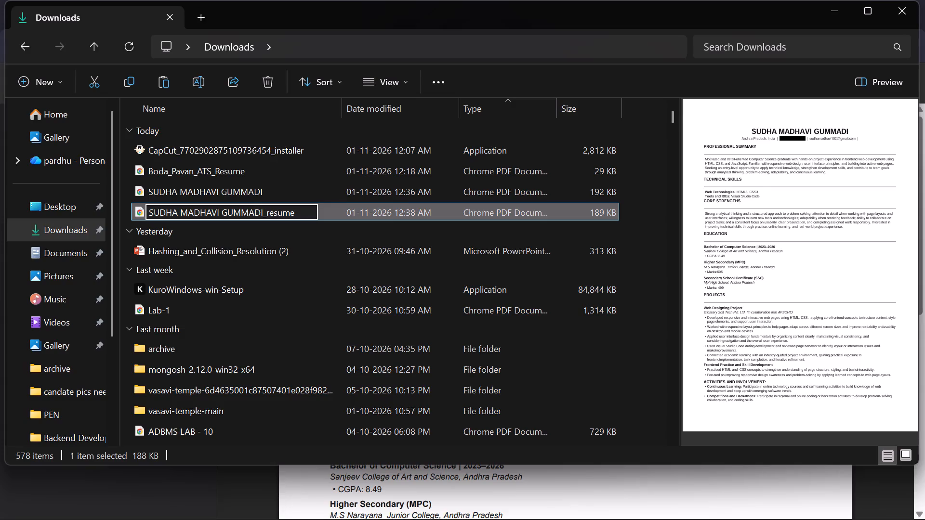
pyautogui.press('1')
pyautogui.click(317, 174)
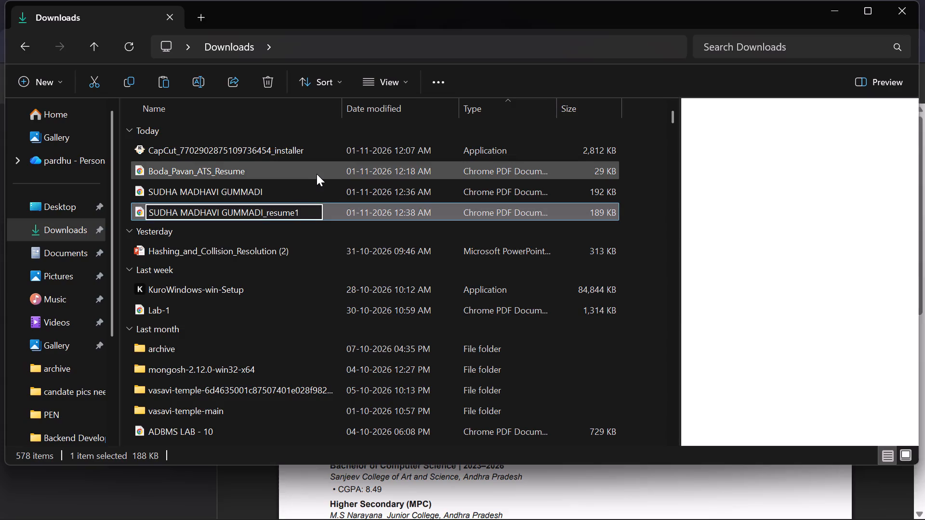
# Copy the renamed resume PDF and open WhatsApp.
pyautogui.click(312, 213)
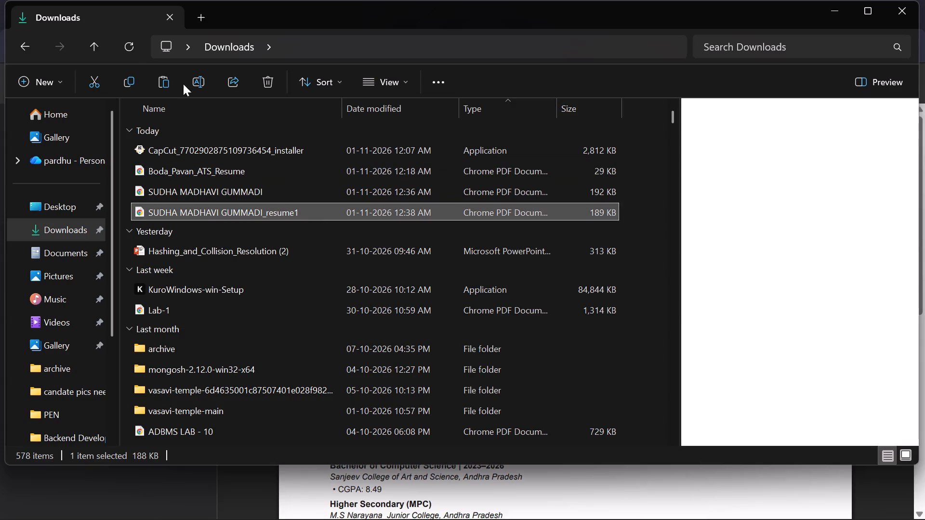
pyautogui.click(128, 81)
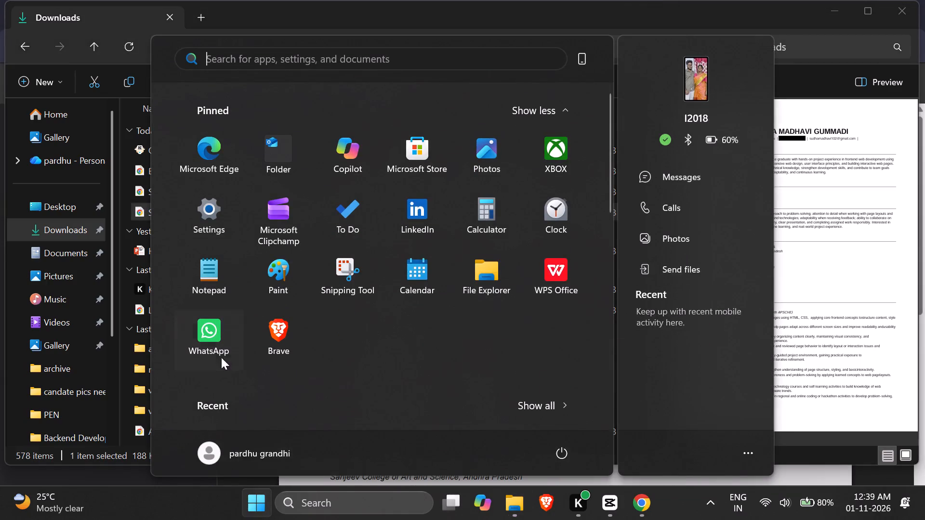
pyautogui.click(217, 353)
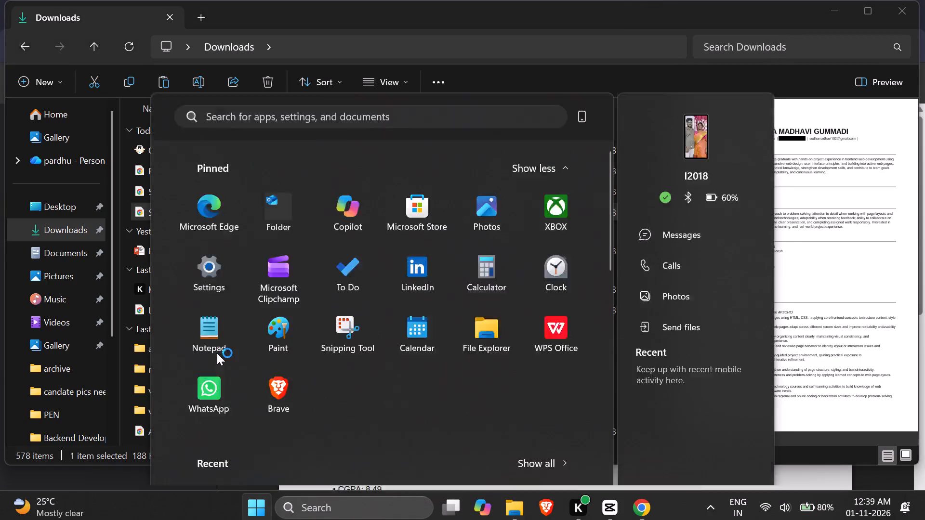